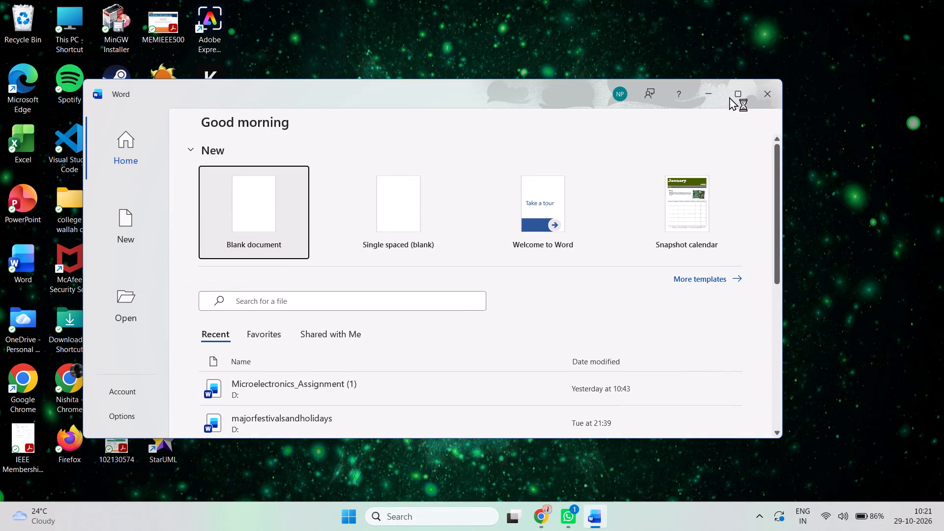
Maximize the window and create a new blank document.
{"action": "left_click", "coordinate": [729, 96]}
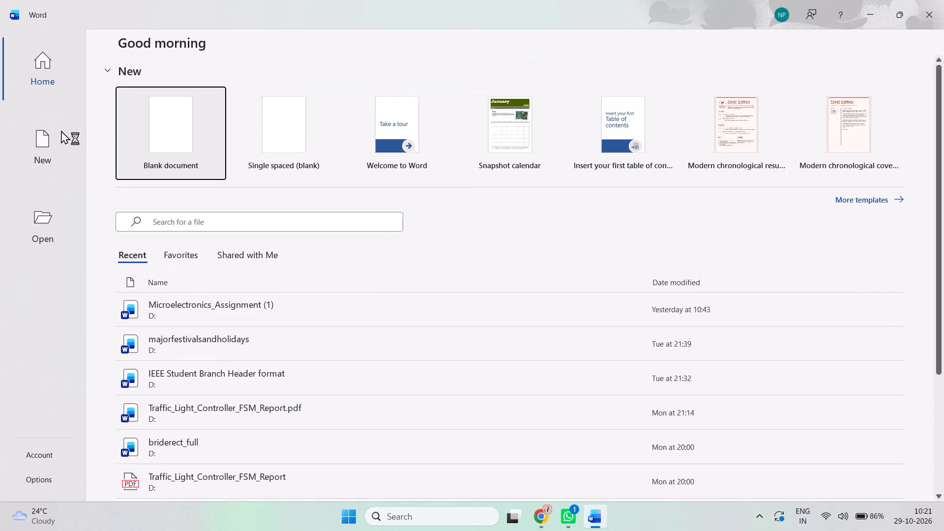
{"action": "left_click", "coordinate": [61, 130]}
{"action": "left_click", "coordinate": [162, 133]}
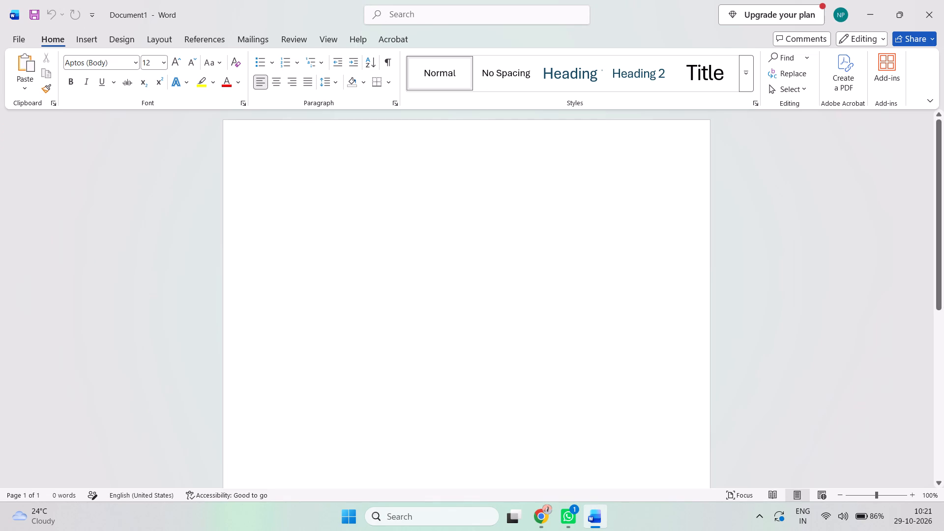
{"action": "key", "text": "s"}
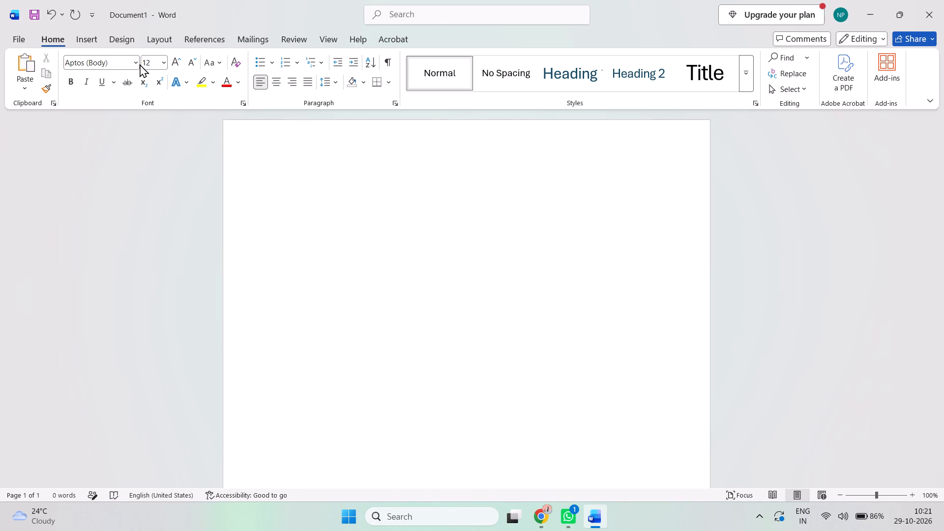
Set the font for the new document's text to Times New Roman.
{"action": "left_click", "coordinate": [139, 63]}
{"action": "left_click", "coordinate": [137, 63]}
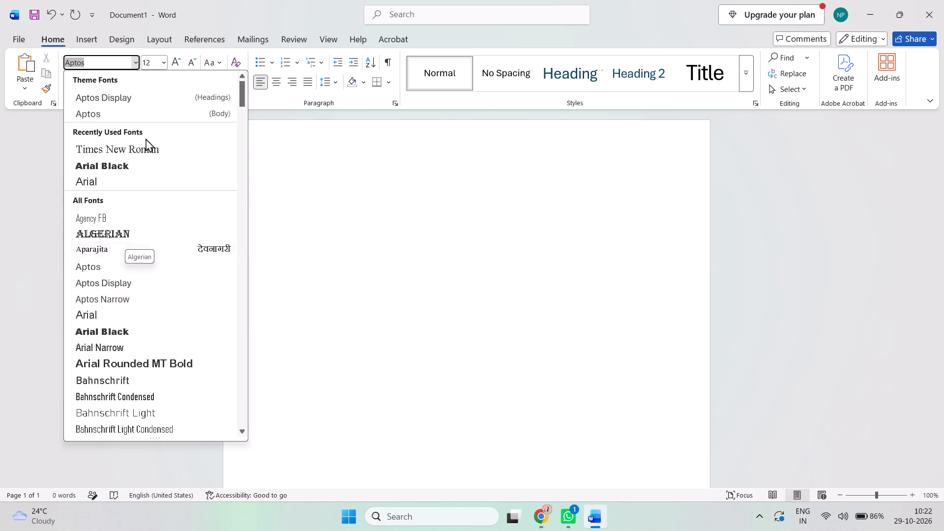
{"action": "left_click", "coordinate": [138, 150]}
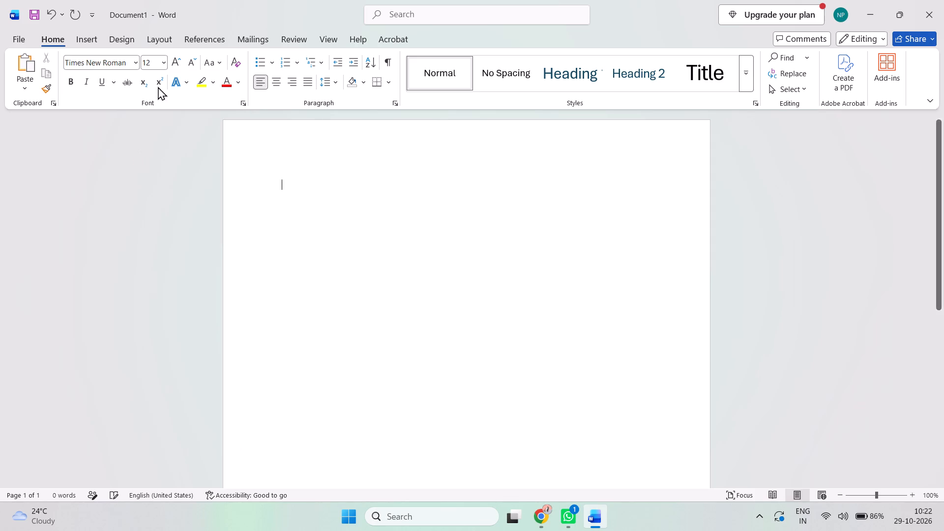
{"action": "left_click", "coordinate": [163, 60]}
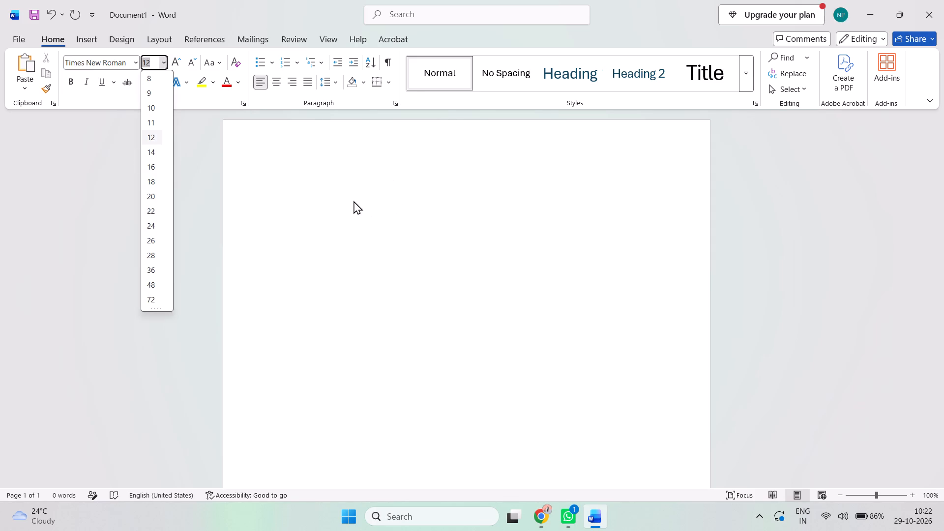
{"action": "left_click", "coordinate": [321, 185]}
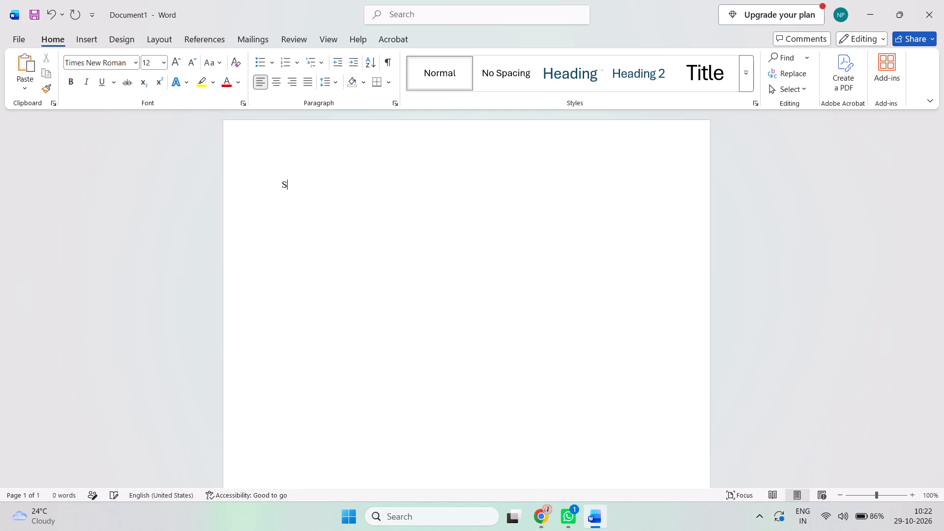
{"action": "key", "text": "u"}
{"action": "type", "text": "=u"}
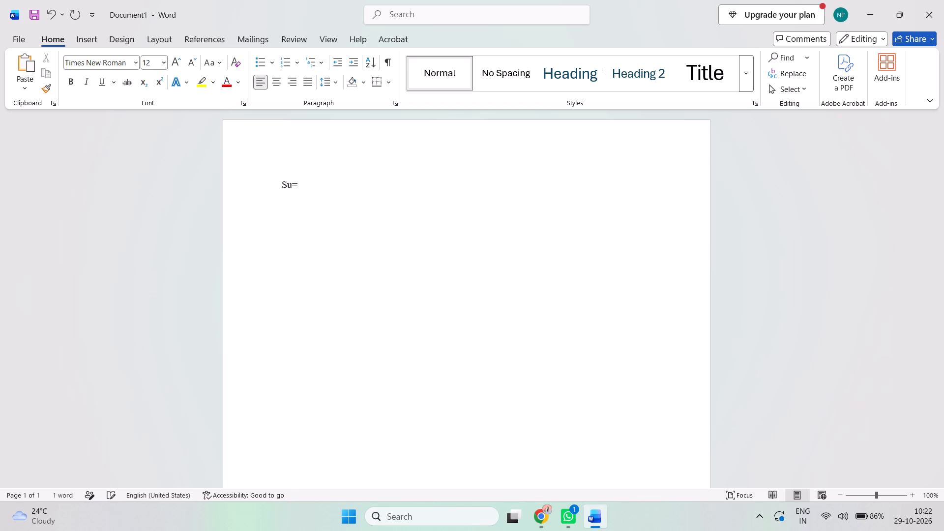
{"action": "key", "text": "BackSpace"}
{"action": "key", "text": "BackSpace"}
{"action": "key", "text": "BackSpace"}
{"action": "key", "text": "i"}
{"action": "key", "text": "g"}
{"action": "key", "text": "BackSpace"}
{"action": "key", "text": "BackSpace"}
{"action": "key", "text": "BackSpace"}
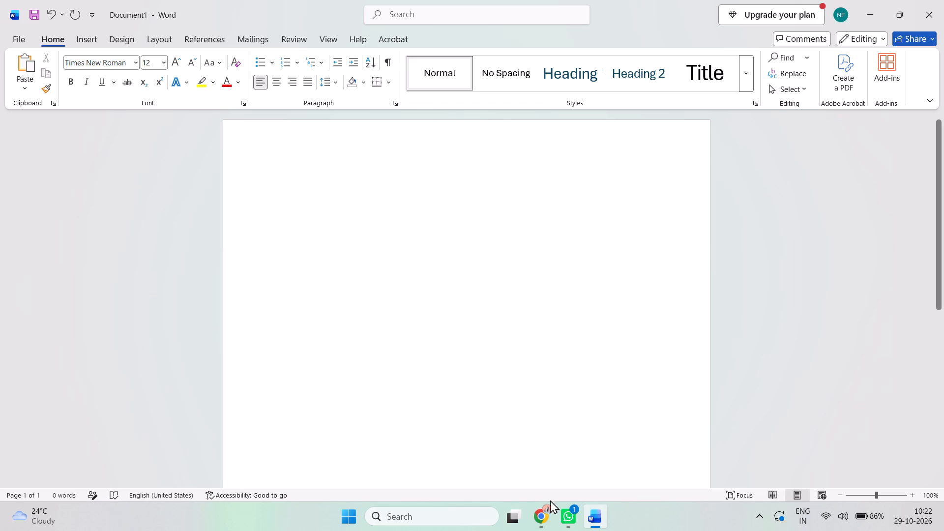
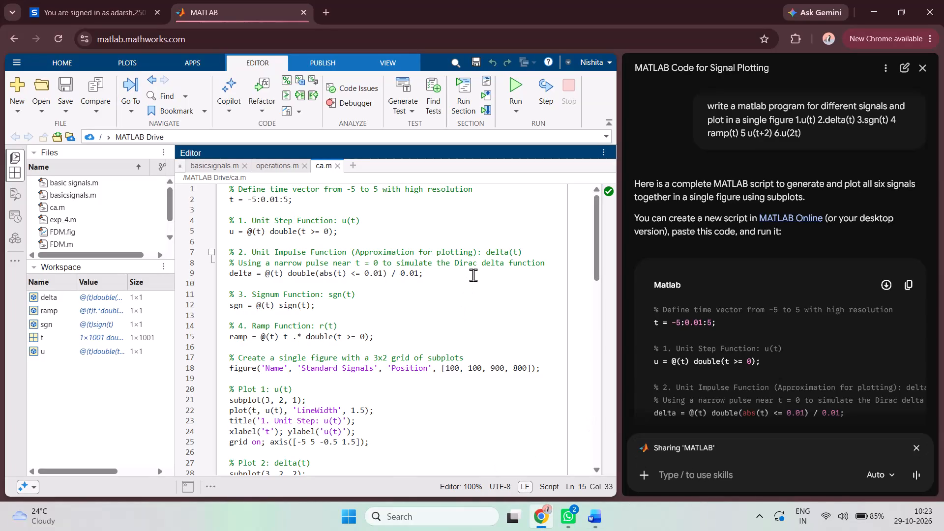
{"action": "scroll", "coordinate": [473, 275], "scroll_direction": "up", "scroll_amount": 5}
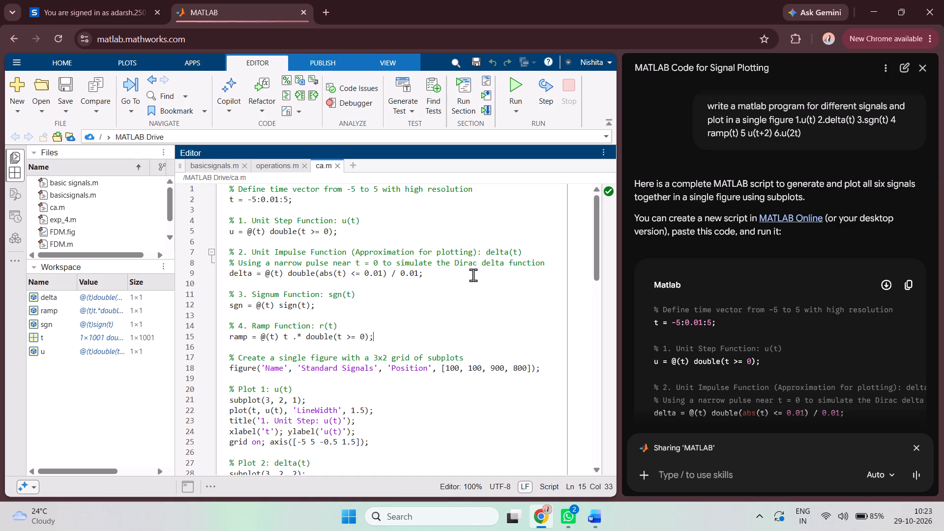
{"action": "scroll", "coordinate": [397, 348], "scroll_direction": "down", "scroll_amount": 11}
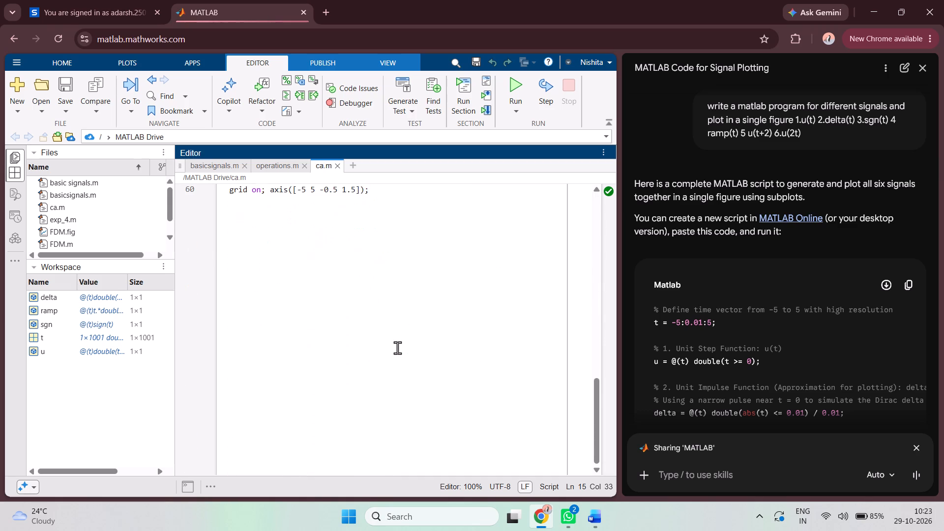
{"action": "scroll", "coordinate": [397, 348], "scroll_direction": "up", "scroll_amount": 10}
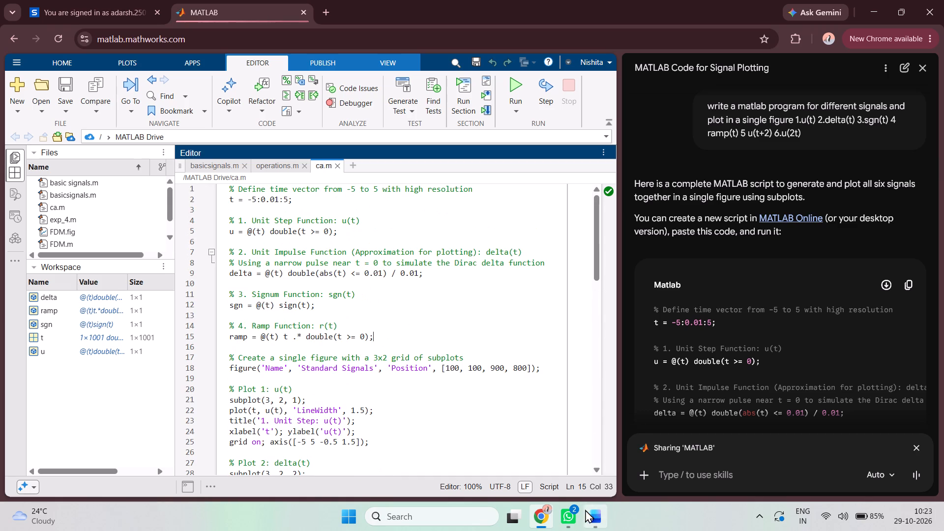
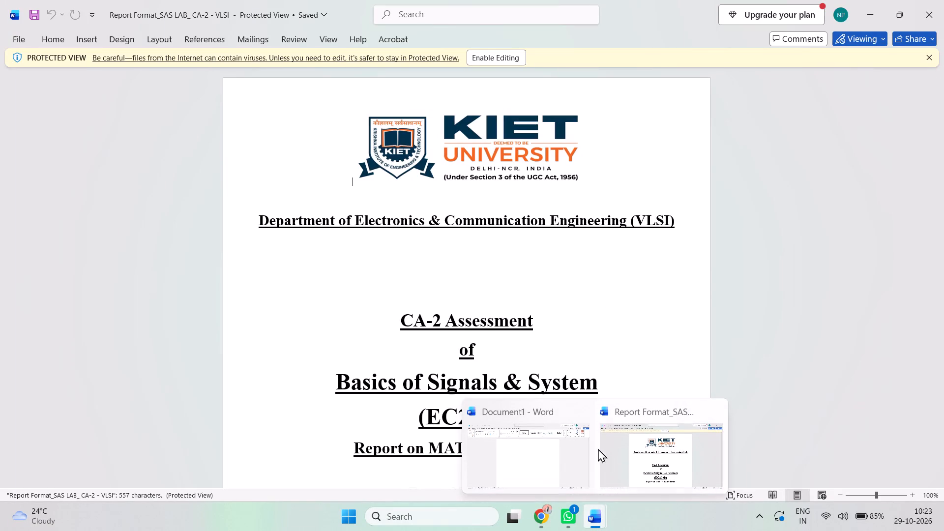
Close the blank Document1 window, keeping the report format document open.
{"action": "left_click", "coordinate": [583, 408]}
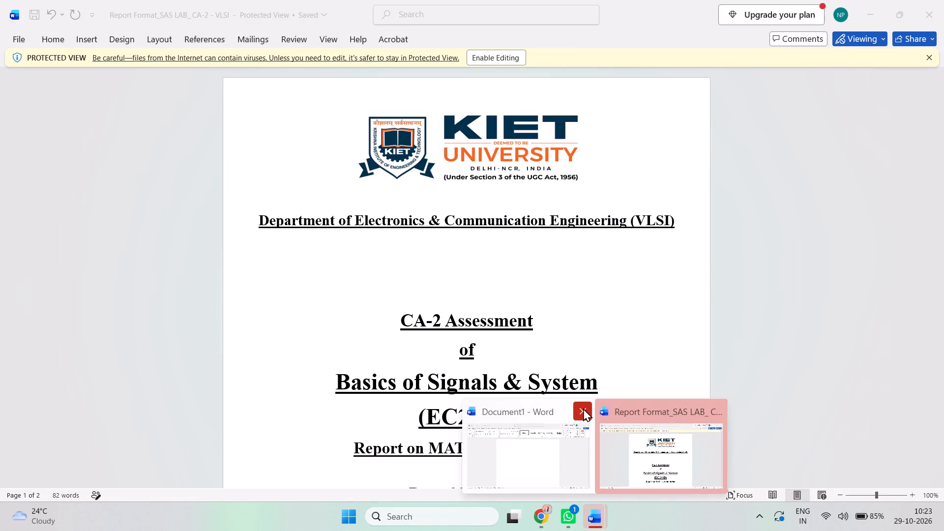
{"action": "left_click", "coordinate": [583, 408]}
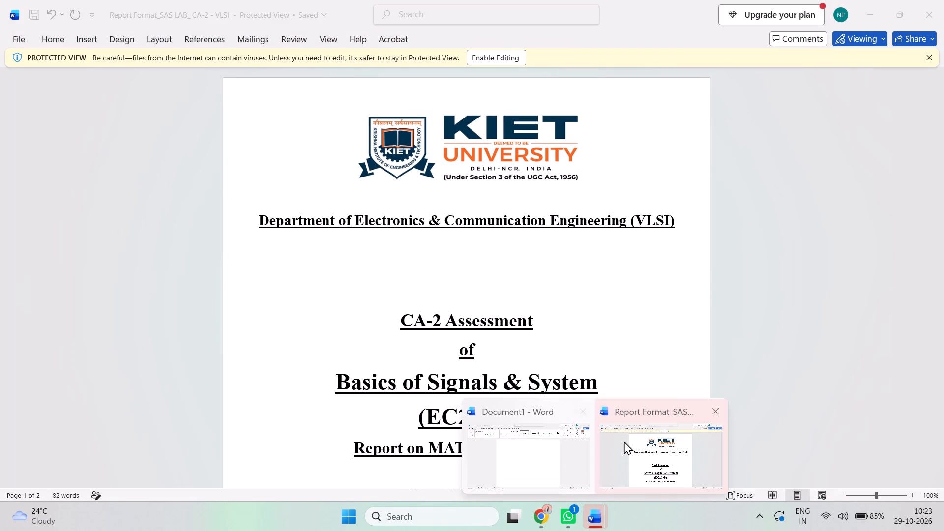
{"action": "double_click", "coordinate": [583, 415]}
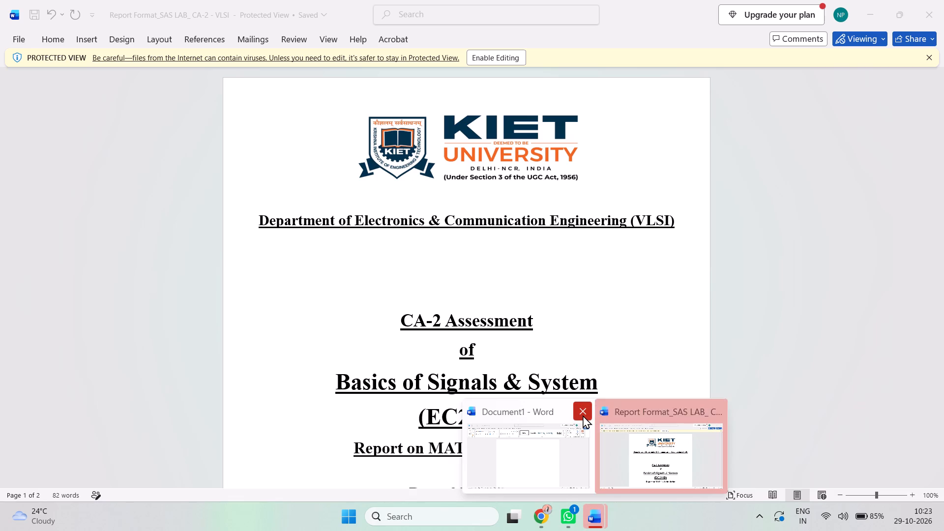
{"action": "left_click", "coordinate": [583, 415]}
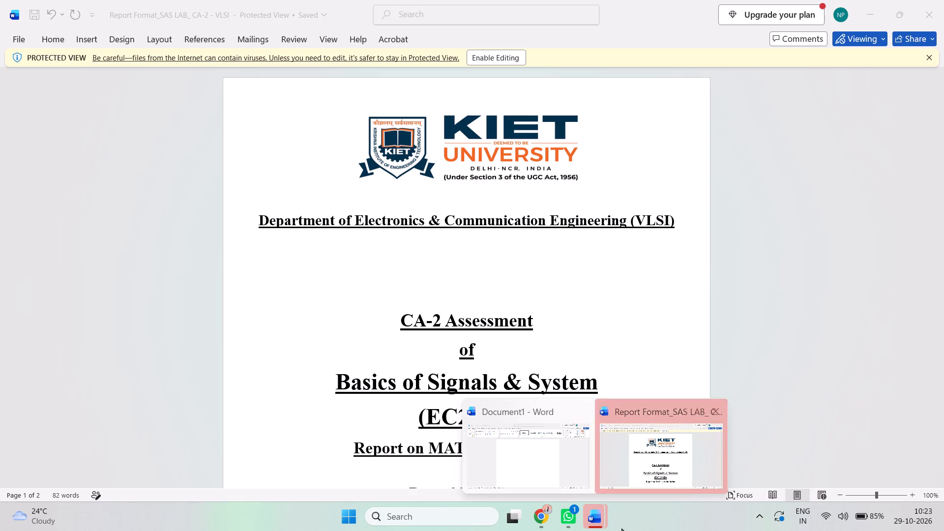
{"action": "left_click", "coordinate": [943, 0]}
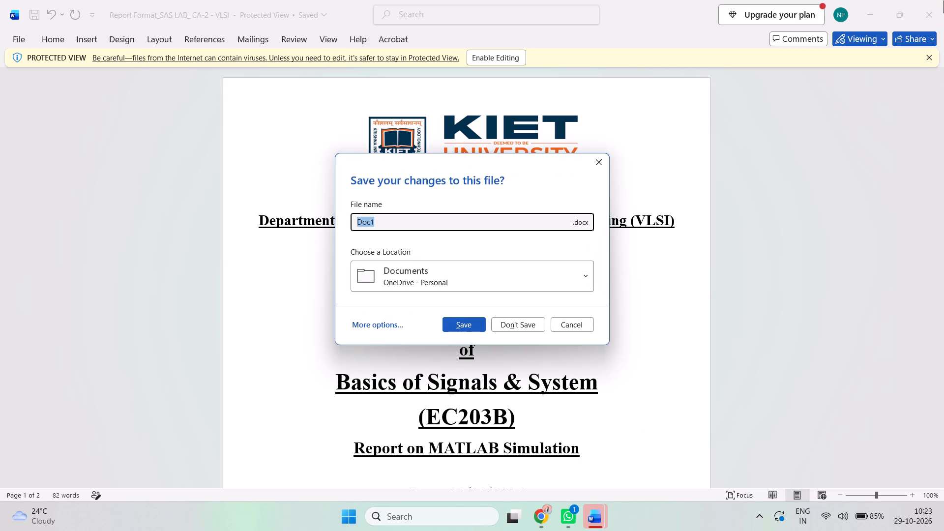
Discard the changes to the blank Doc1 document and return to the report format document.
{"action": "left_click", "coordinate": [509, 317]}
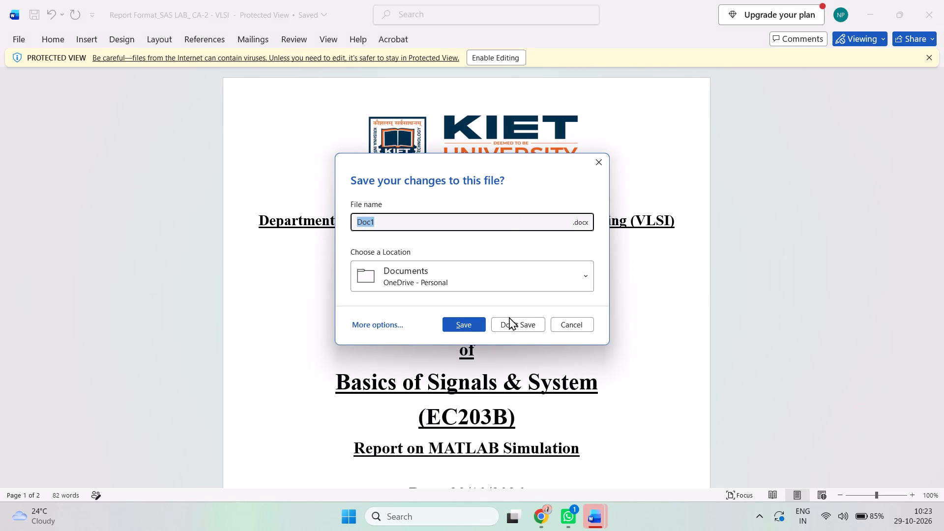
{"action": "left_click", "coordinate": [516, 323]}
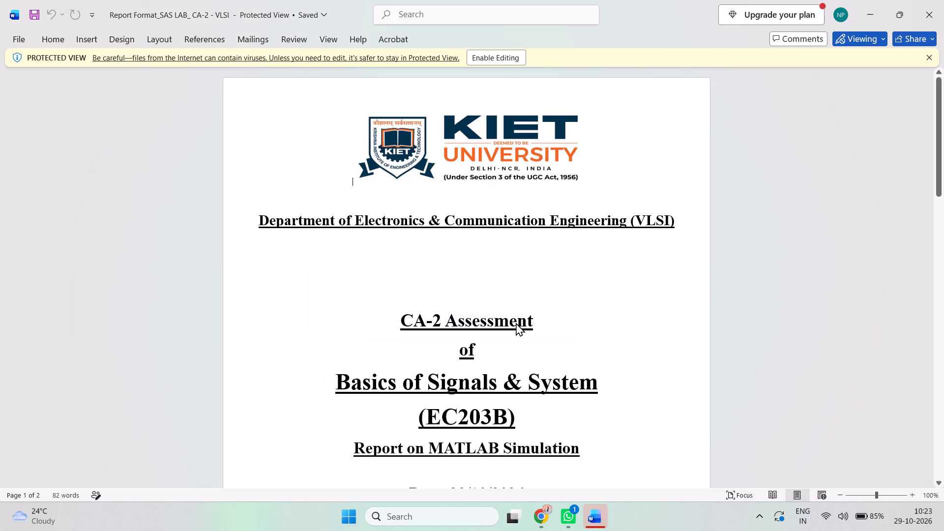
{"action": "left_click", "coordinate": [608, 466]}
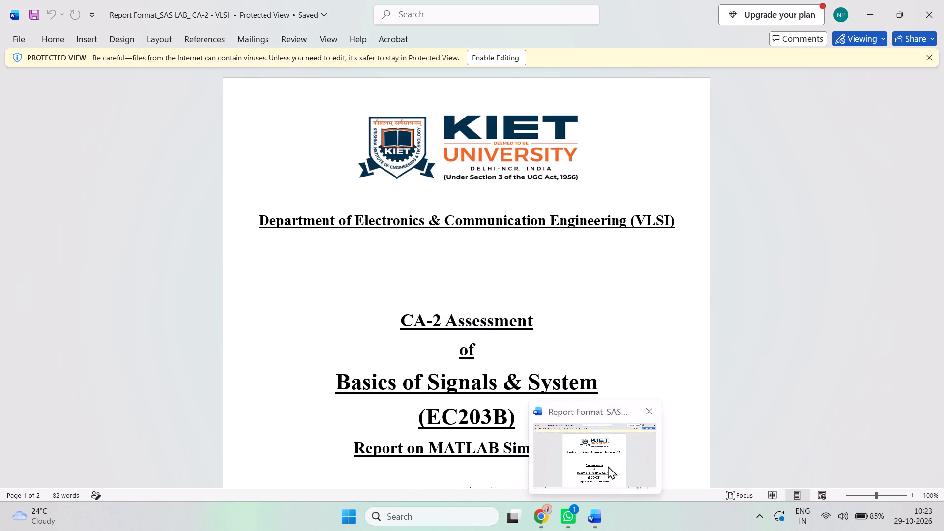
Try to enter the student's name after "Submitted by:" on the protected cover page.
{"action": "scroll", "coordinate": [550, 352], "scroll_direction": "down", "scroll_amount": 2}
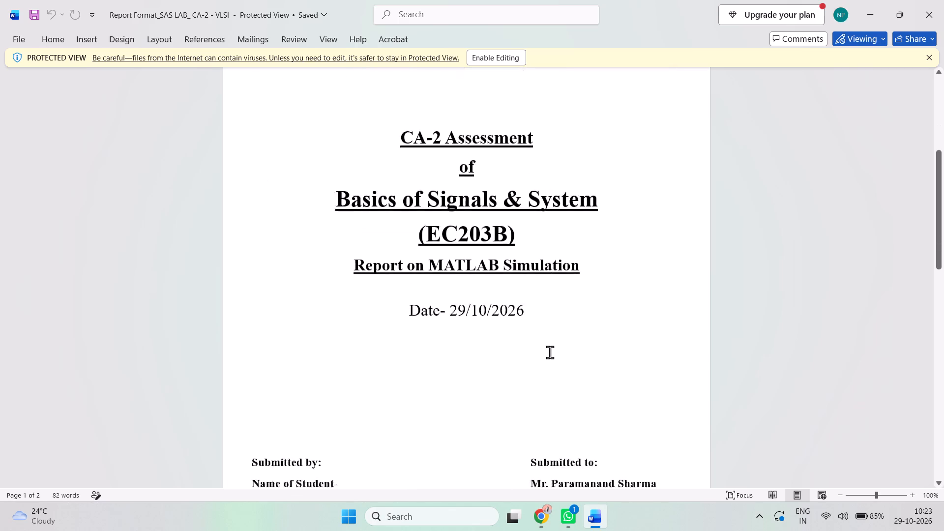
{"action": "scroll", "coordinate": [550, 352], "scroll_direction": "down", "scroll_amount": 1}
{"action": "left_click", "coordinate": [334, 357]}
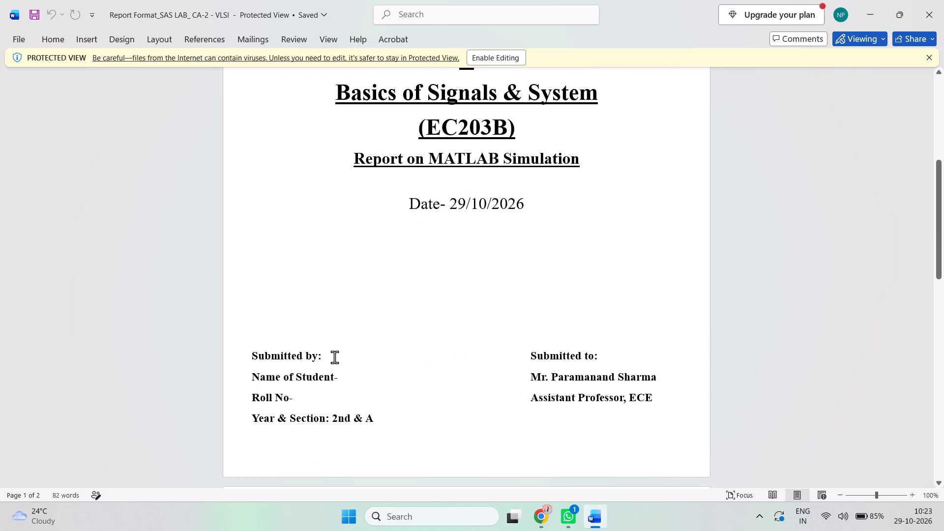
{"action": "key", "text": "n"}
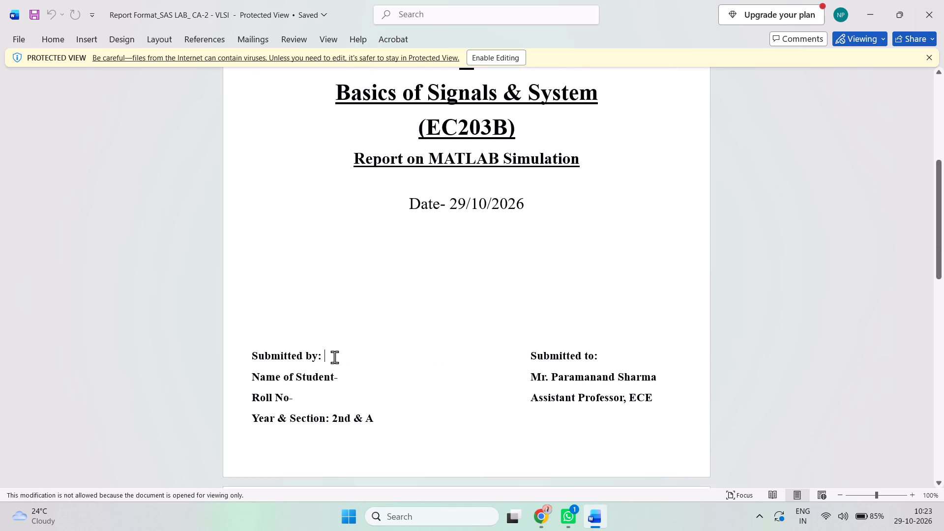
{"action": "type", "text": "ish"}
Enable editing for the protected report format document.
{"action": "left_click", "coordinate": [499, 63]}
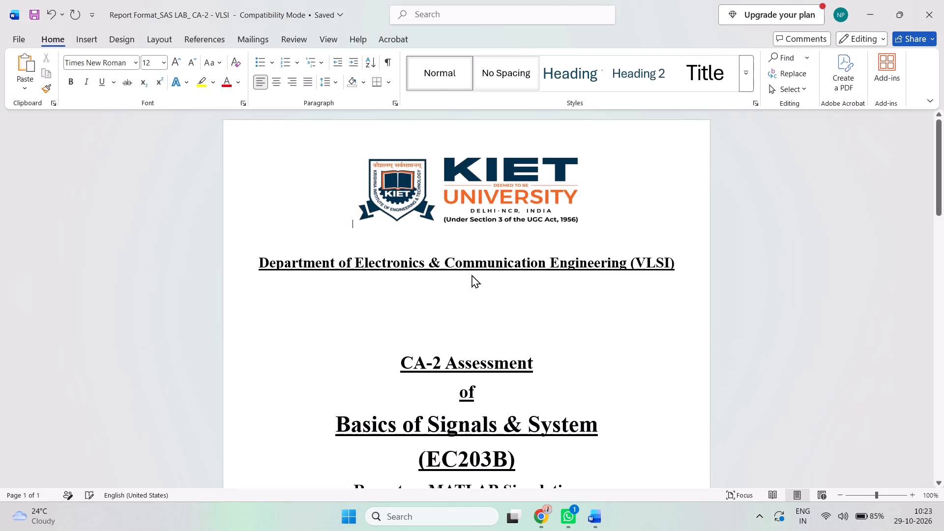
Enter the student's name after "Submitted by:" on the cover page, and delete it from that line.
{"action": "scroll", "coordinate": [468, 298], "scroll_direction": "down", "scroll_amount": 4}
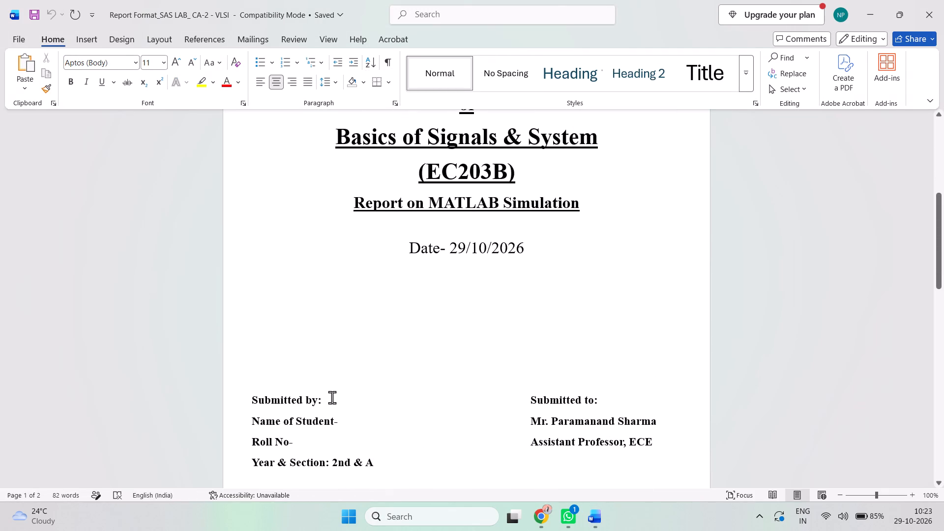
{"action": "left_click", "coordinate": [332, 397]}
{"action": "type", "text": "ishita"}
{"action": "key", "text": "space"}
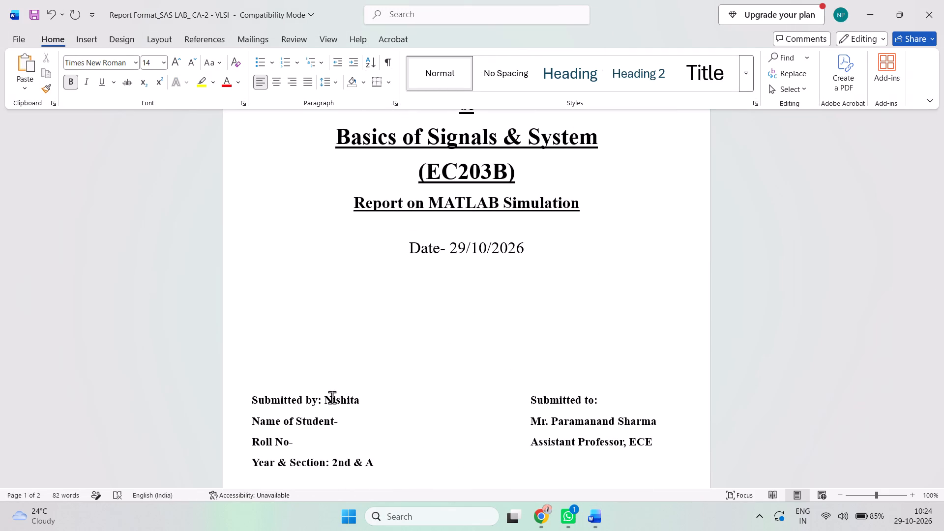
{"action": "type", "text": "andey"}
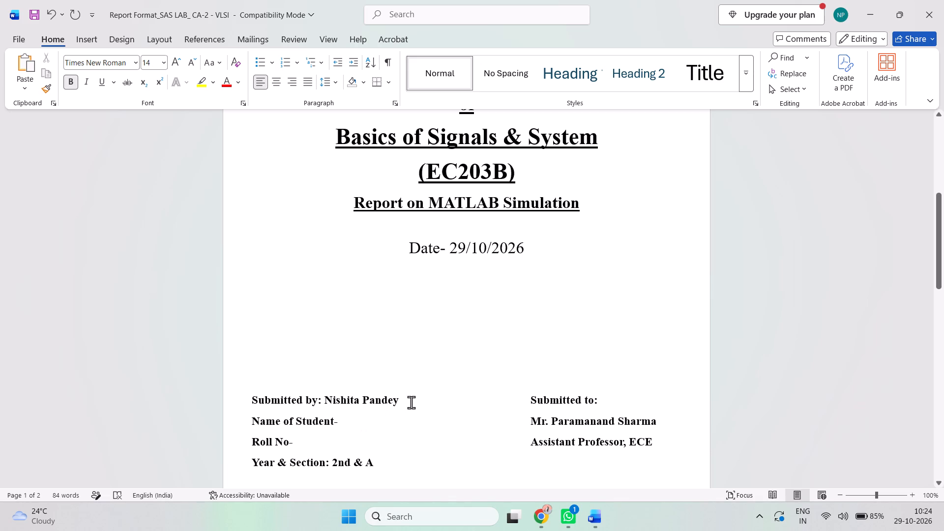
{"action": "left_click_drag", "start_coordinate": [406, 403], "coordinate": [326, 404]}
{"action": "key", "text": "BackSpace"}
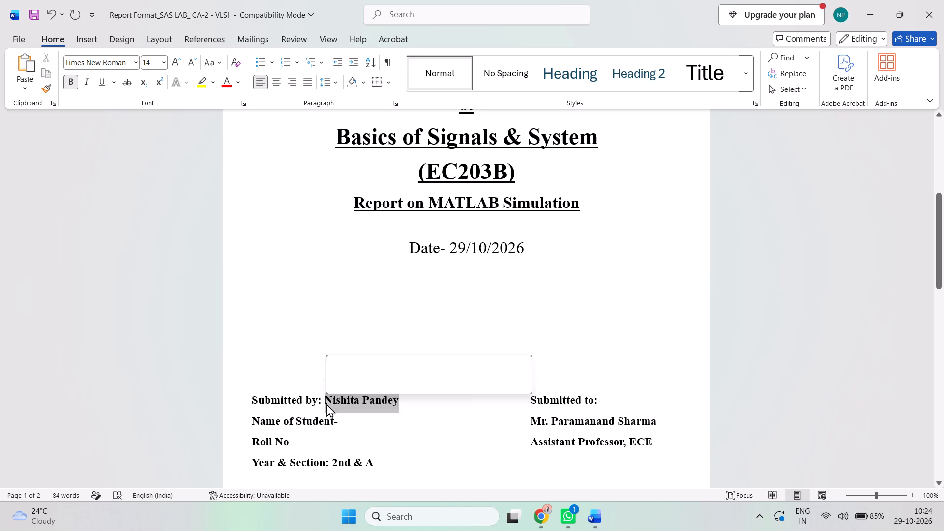
Fill in the student's name after "Name of Student-" and the roll number after "Roll No-" on the cover page.
{"action": "left_click", "coordinate": [354, 420]}
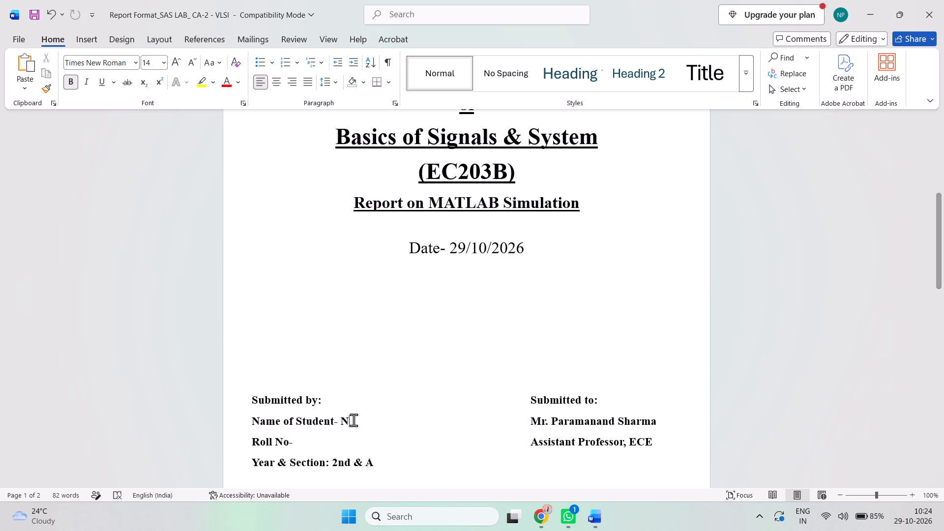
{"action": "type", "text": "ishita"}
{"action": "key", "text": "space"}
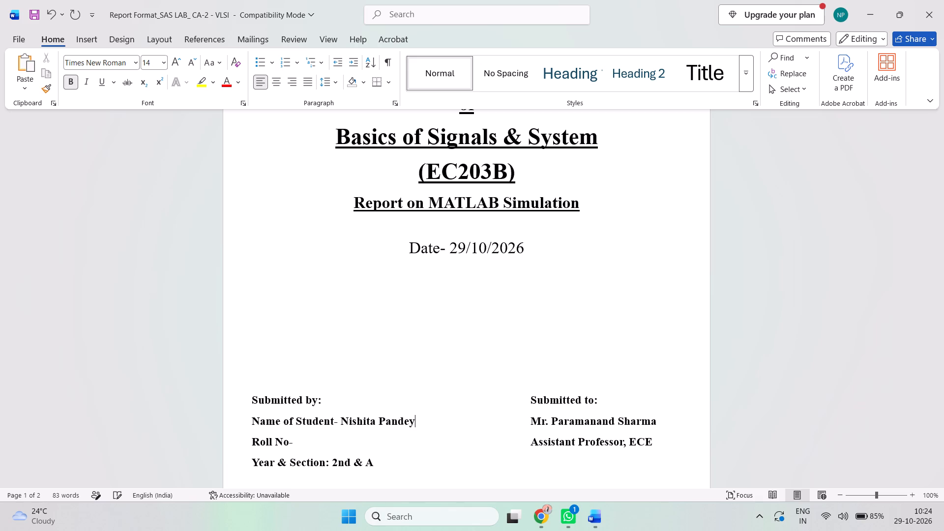
{"action": "left_click", "coordinate": [301, 441]}
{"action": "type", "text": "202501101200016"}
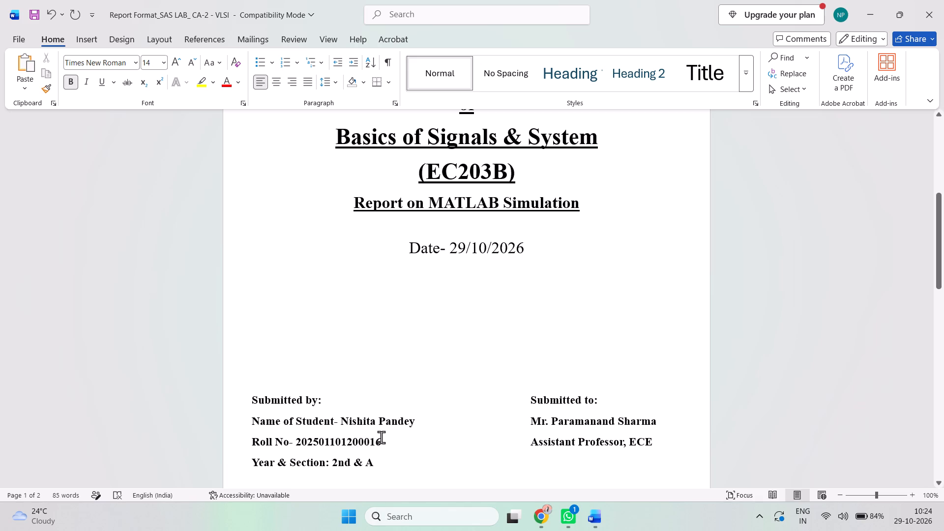
Change the Year & Section entry on the report's cover page to "2nd VLSI".
{"action": "left_click", "coordinate": [383, 463]}
{"action": "left_click", "coordinate": [383, 463]}
{"action": "key", "text": "BackSpace"}
{"action": "key", "text": "BackSpace"}
{"action": "key", "text": "BackSpace"}
{"action": "key", "text": "BackSpace"}
{"action": "key", "text": "BackSpace"}
{"action": "key", "text": "BackSpace"}
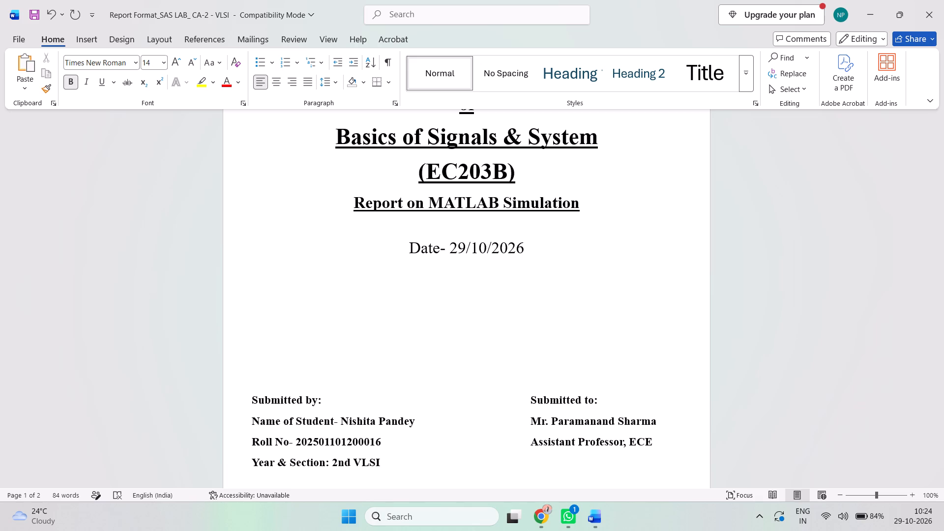
{"action": "key", "text": "space"}
Change item ii in the Objective's signal list on the second page to "Delta Function".
{"action": "scroll", "coordinate": [614, 472], "scroll_direction": "down", "scroll_amount": 4}
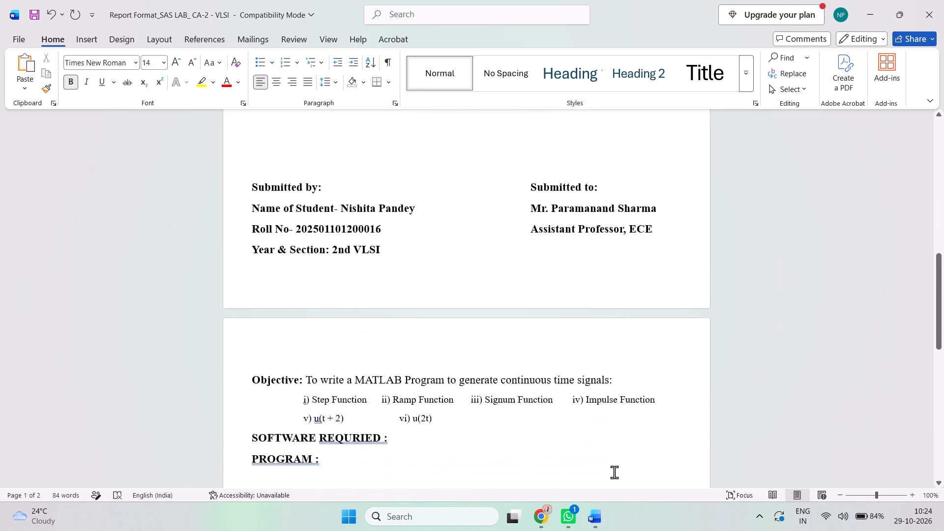
{"action": "scroll", "coordinate": [614, 472], "scroll_direction": "down", "scroll_amount": 1}
{"action": "scroll", "coordinate": [614, 472], "scroll_direction": "up", "scroll_amount": 1}
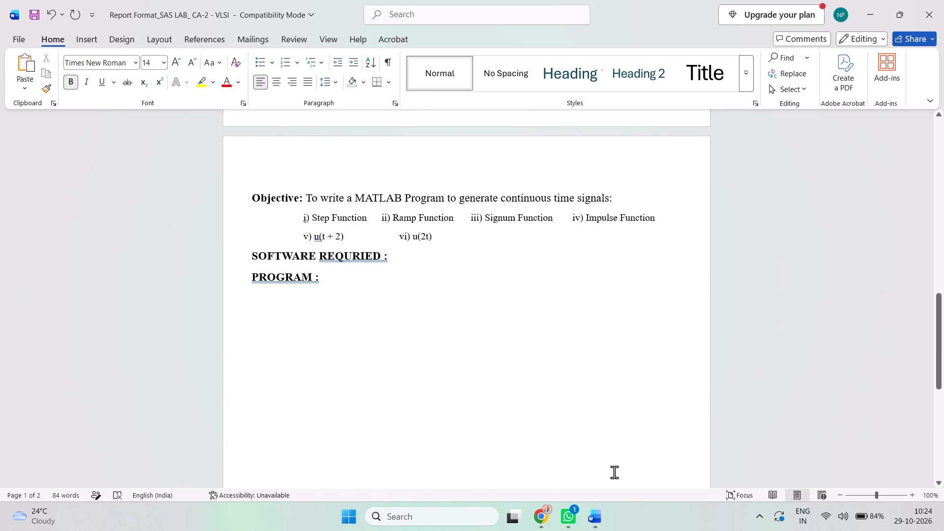
{"action": "scroll", "coordinate": [614, 472], "scroll_direction": "up", "scroll_amount": 1}
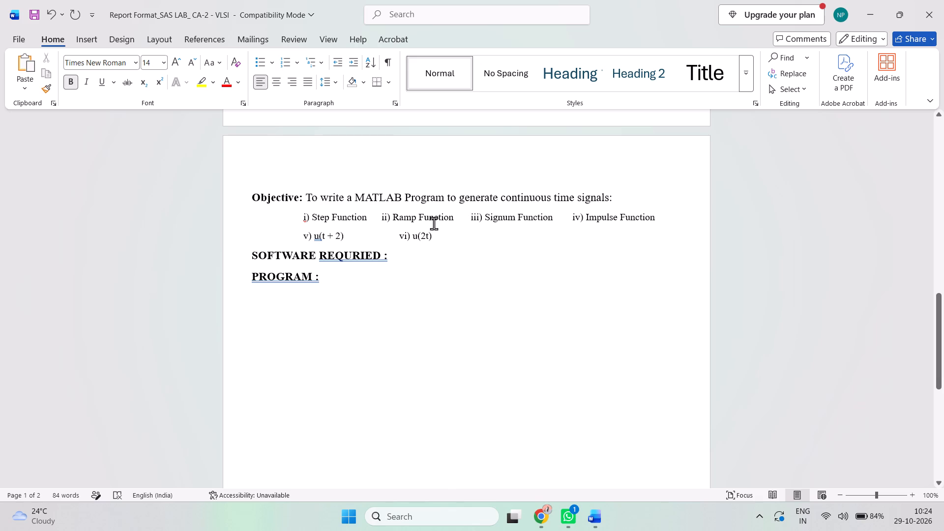
{"action": "left_click", "coordinate": [415, 220]}
{"action": "key", "text": "BackSpace"}
{"action": "key", "text": "BackSpace"}
{"action": "key", "text": "BackSpace"}
{"action": "key", "text": "BackSpace"}
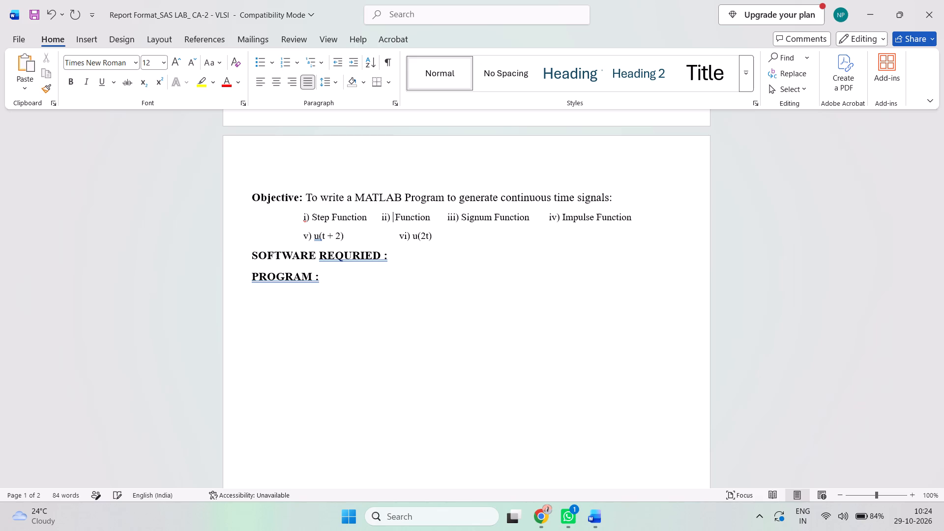
{"action": "type", "text": "de"}
{"action": "key", "text": "BackSpace"}
{"action": "key", "text": "BackSpace"}
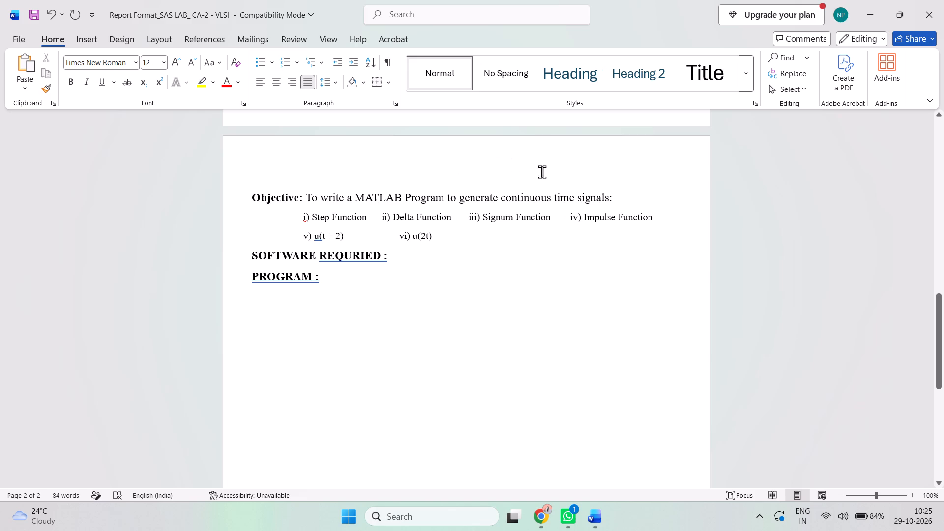
Change item iv in the Objective's signal list to "Ramp Function".
{"action": "left_click", "coordinate": [618, 218]}
{"action": "key", "text": "BackSpace"}
{"action": "key", "text": "BackSpace"}
{"action": "key", "text": "BackSpace"}
{"action": "key", "text": "BackSpace"}
{"action": "key", "text": "BackSpace"}
{"action": "key", "text": "BackSpace"}
{"action": "key", "text": "BackSpace"}
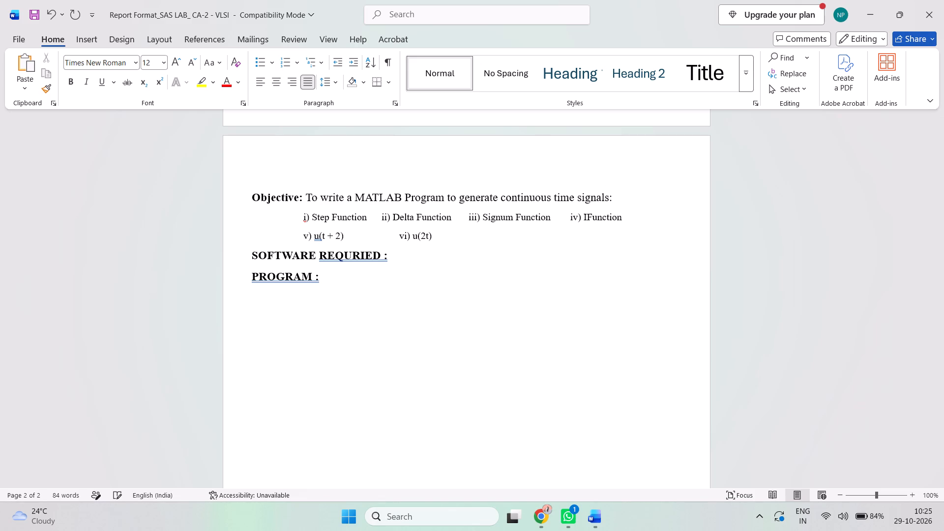
{"action": "key", "text": "BackSpace"}
{"action": "type", "text": "amp"}
{"action": "key", "text": "space"}
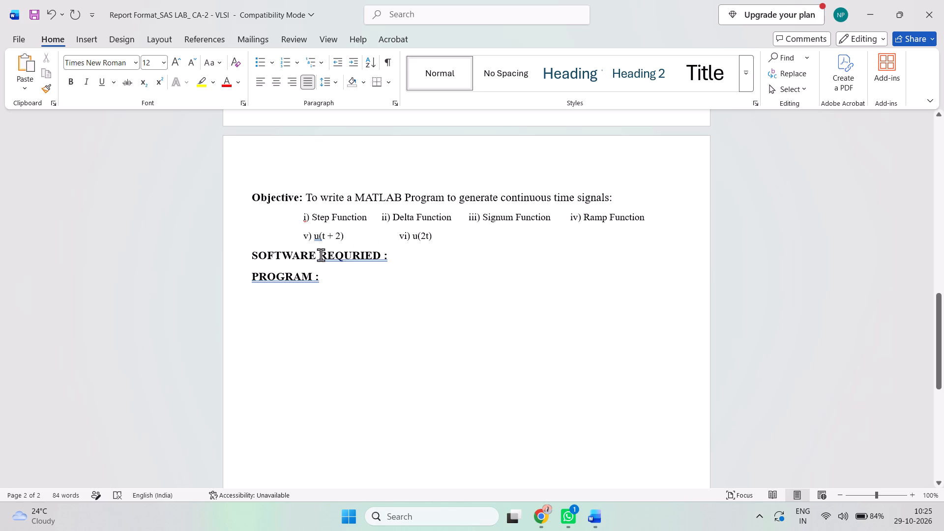
{"action": "left_click", "coordinate": [348, 238]}
Switch to MATLAB Online in Chrome, ask Gemini to "explain" the signal-plotting code, and read through its explanation.
{"action": "left_click", "coordinate": [543, 530]}
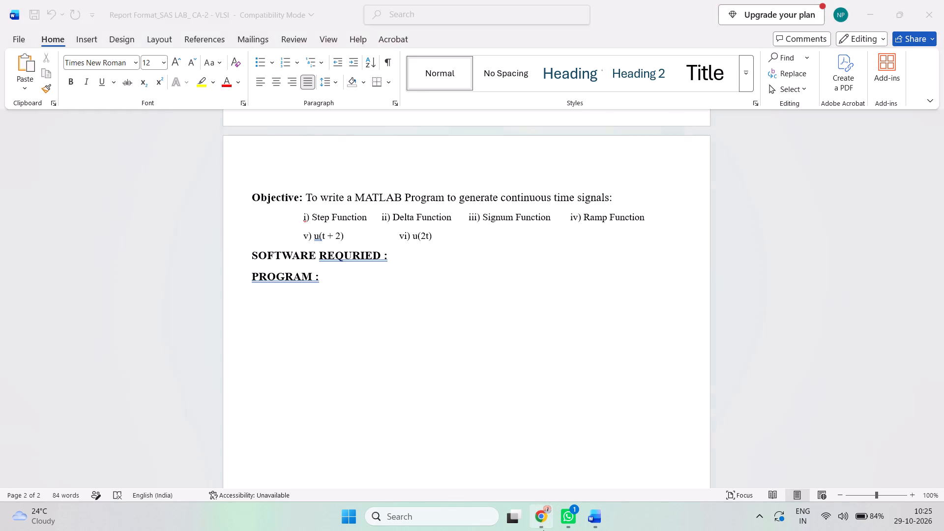
{"action": "left_click", "coordinate": [698, 478]}
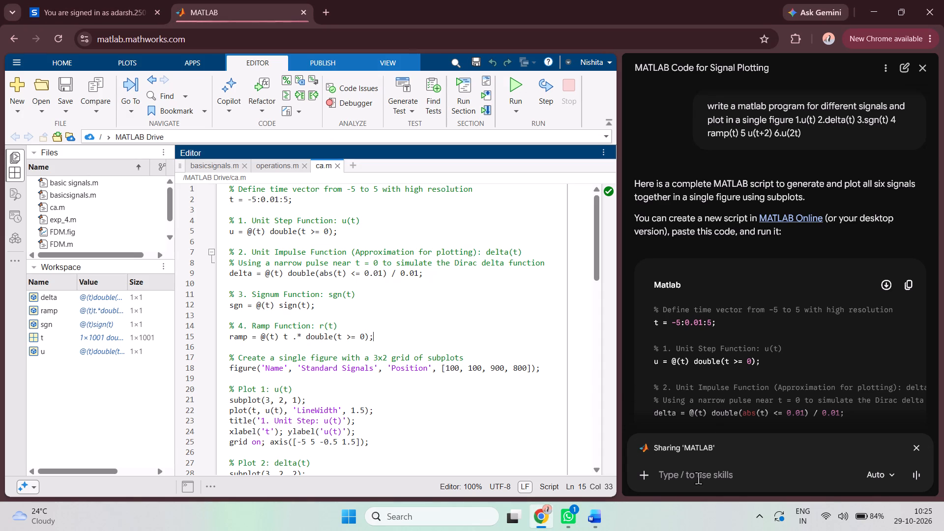
{"action": "type", "text": "explain"}
{"action": "key", "text": "Return"}
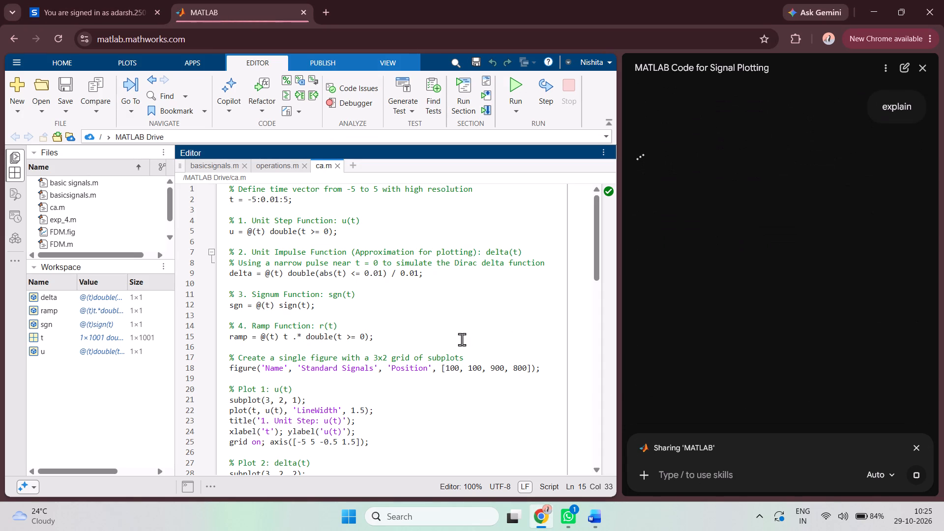
{"action": "scroll", "coordinate": [462, 339], "scroll_direction": "up", "scroll_amount": 1}
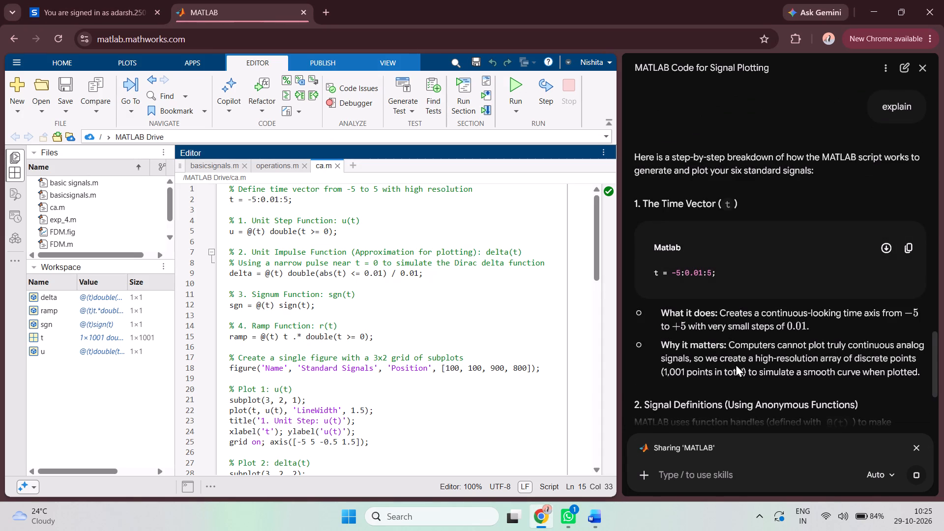
{"action": "scroll", "coordinate": [736, 364], "scroll_direction": "down", "scroll_amount": 2}
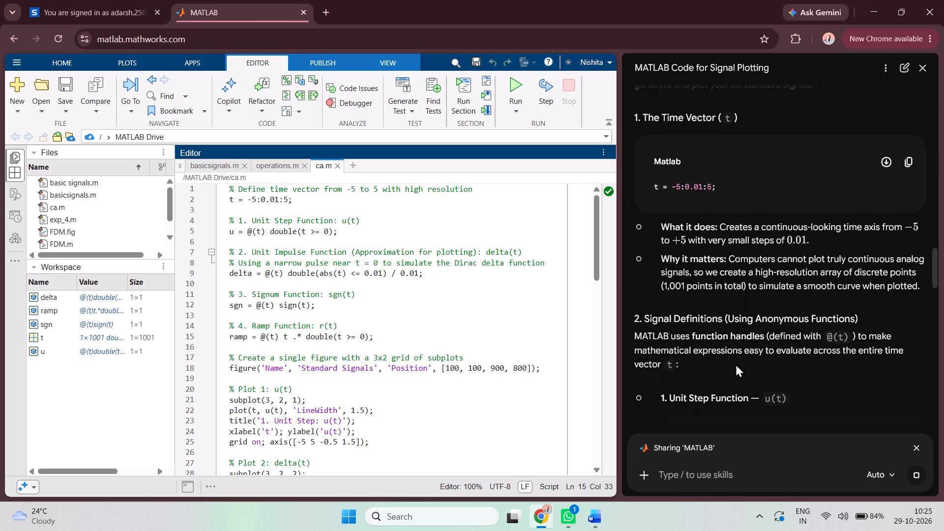
{"action": "scroll", "coordinate": [736, 364], "scroll_direction": "down", "scroll_amount": 2}
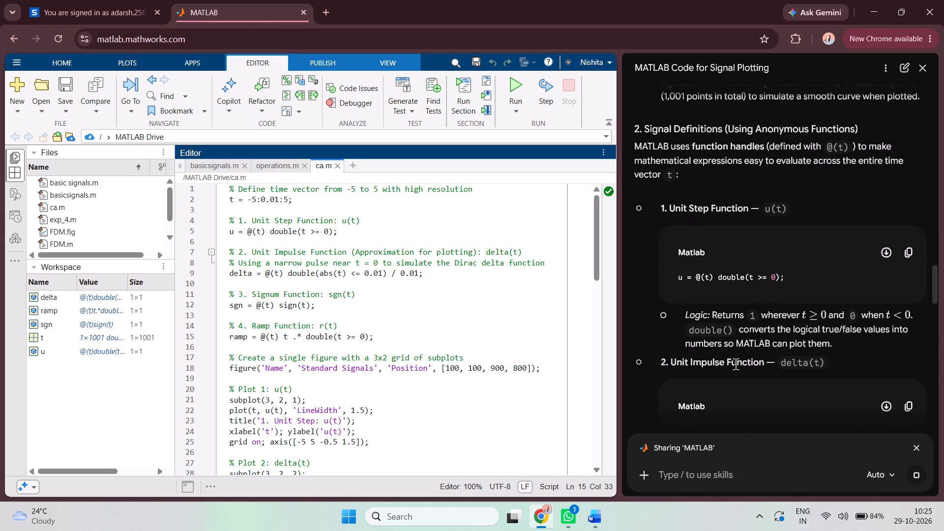
{"action": "scroll", "coordinate": [736, 364], "scroll_direction": "down", "scroll_amount": 1}
Ask Gemini "whats clc", then close the assistant.
{"action": "left_click", "coordinate": [726, 479]}
{"action": "type", "text": "whats clc"}
{"action": "key", "text": "Return"}
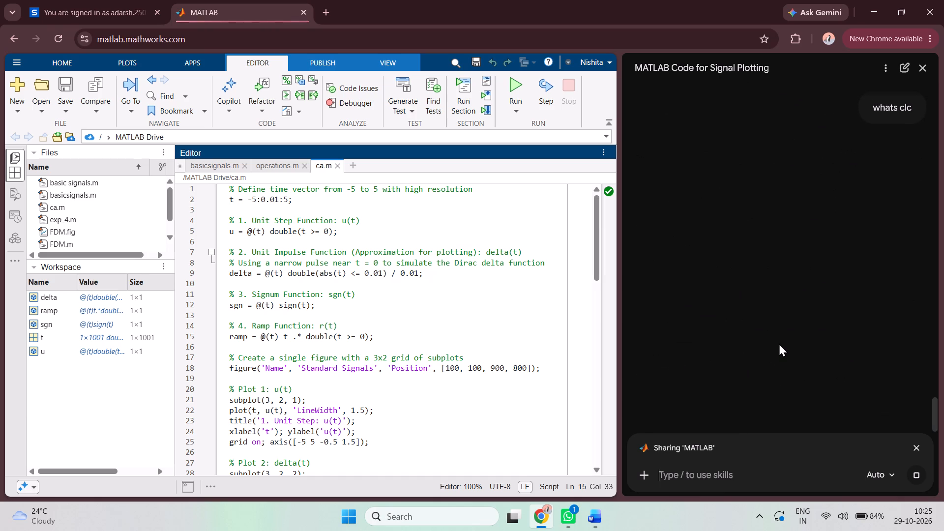
{"action": "left_click", "coordinate": [923, 70]}
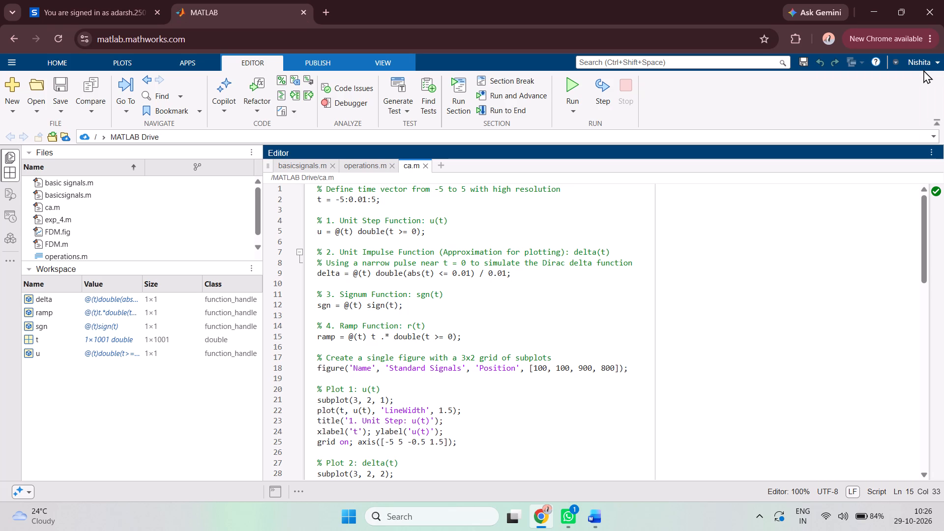
Review the ca.m script, from the signal definitions through the subplot code for each signal.
{"action": "scroll", "coordinate": [923, 70], "scroll_direction": "up", "scroll_amount": 1}
{"action": "scroll", "coordinate": [677, 280], "scroll_direction": "up", "scroll_amount": 2}
{"action": "scroll", "coordinate": [504, 296], "scroll_direction": "up", "scroll_amount": 3}
{"action": "scroll", "coordinate": [504, 296], "scroll_direction": "down", "scroll_amount": 4}
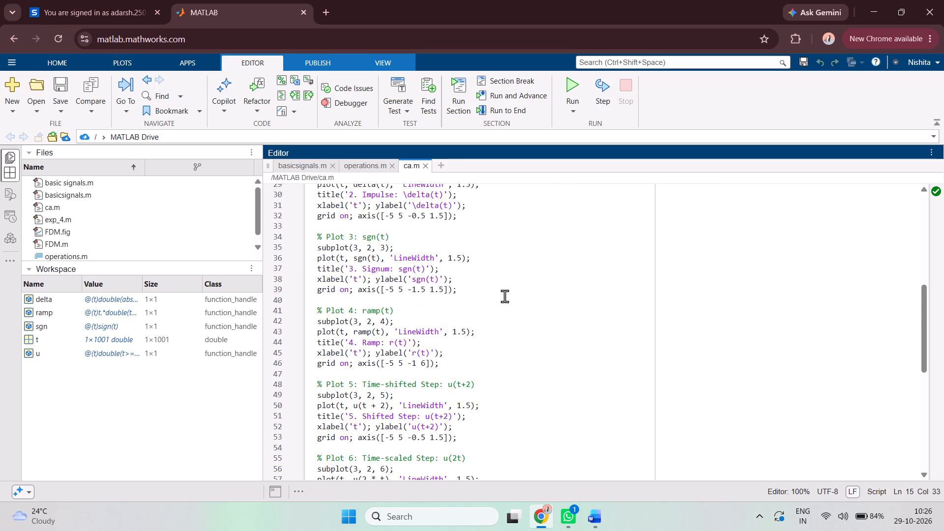
{"action": "scroll", "coordinate": [504, 296], "scroll_direction": "down", "scroll_amount": 4}
{"action": "scroll", "coordinate": [504, 296], "scroll_direction": "up", "scroll_amount": 7}
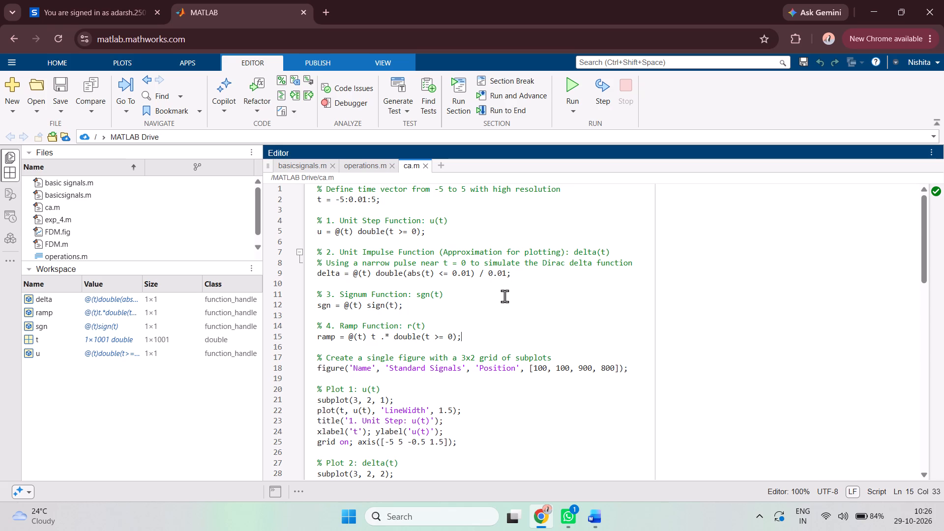
{"action": "scroll", "coordinate": [504, 296], "scroll_direction": "up", "scroll_amount": 2}
{"action": "scroll", "coordinate": [445, 249], "scroll_direction": "up", "scroll_amount": 1}
{"action": "scroll", "coordinate": [445, 249], "scroll_direction": "down", "scroll_amount": 5}
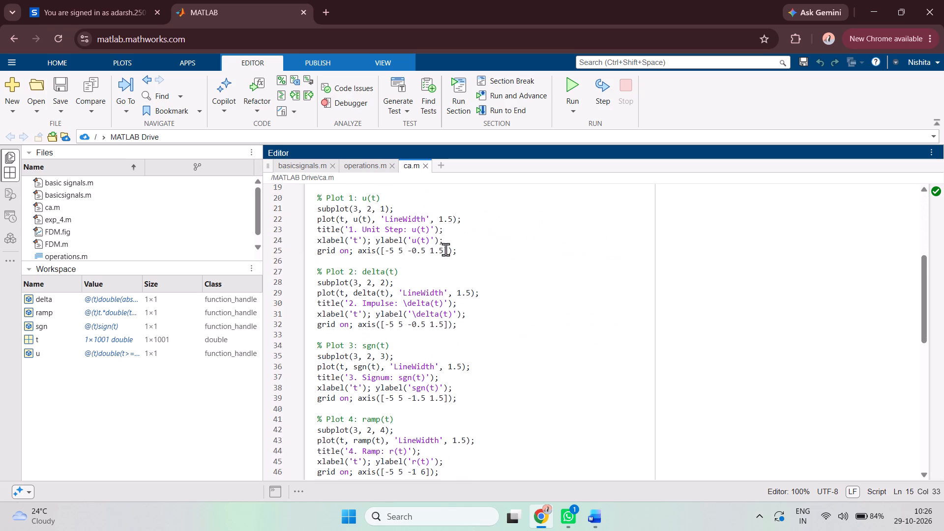
{"action": "scroll", "coordinate": [445, 249], "scroll_direction": "down", "scroll_amount": 1}
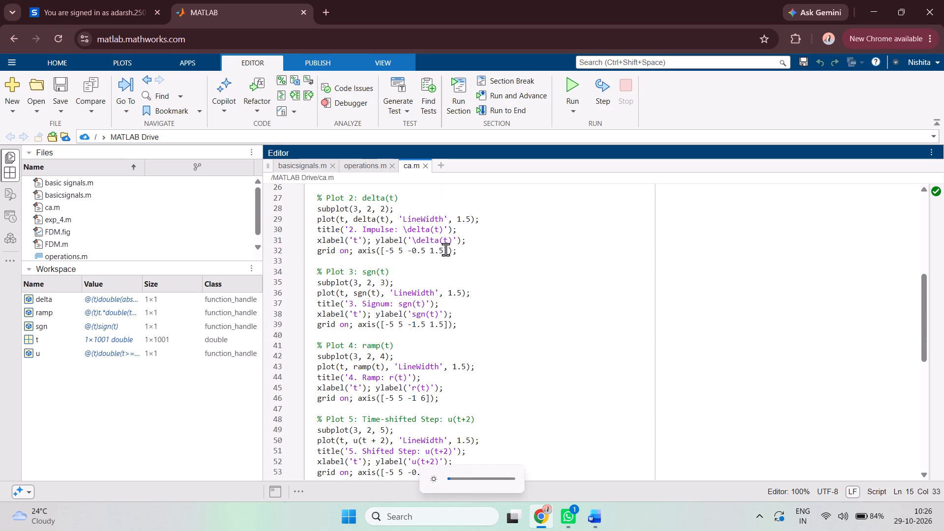
{"action": "scroll", "coordinate": [445, 249], "scroll_direction": "down", "scroll_amount": 1}
Switch to the Word report and enter "MATLAB" after the SOFTWARE REQURIED heading.
{"action": "left_click", "coordinate": [602, 527]}
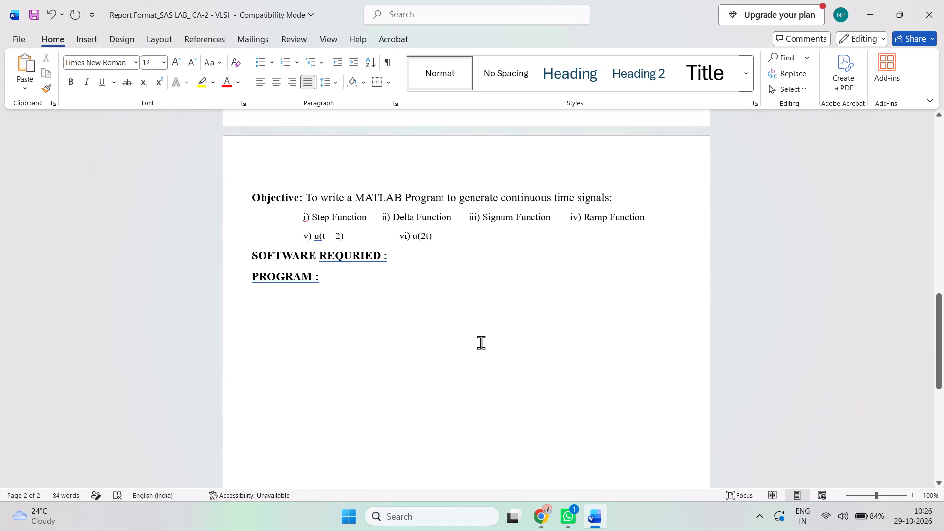
{"action": "left_click", "coordinate": [411, 259]}
{"action": "type", "text": "MAT"}
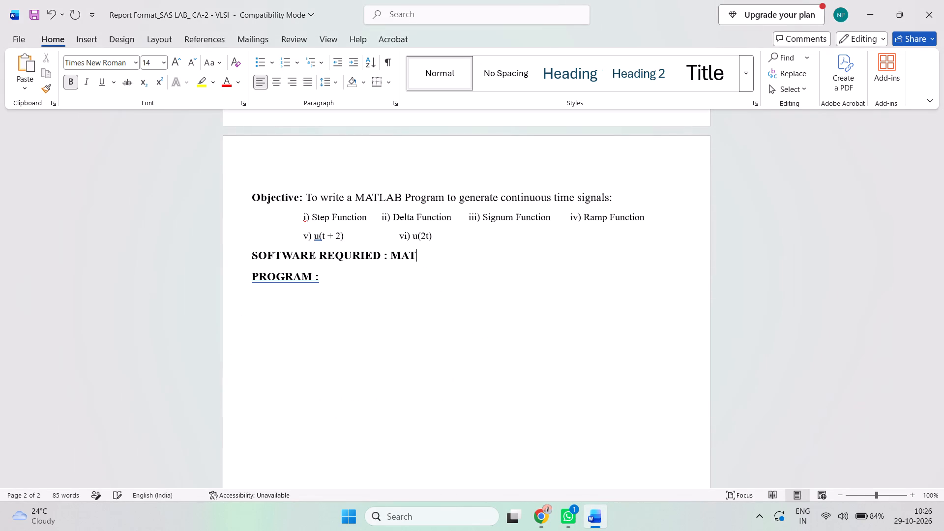
{"action": "type", "text": "LAB"}
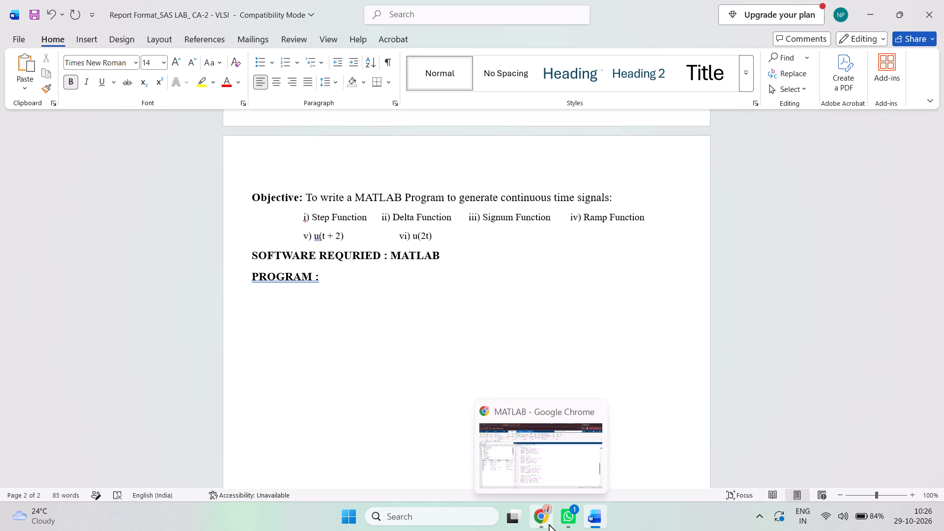
Switch back to MATLAB Online in Chrome and save the ca.m script.
{"action": "left_click", "coordinate": [549, 523]}
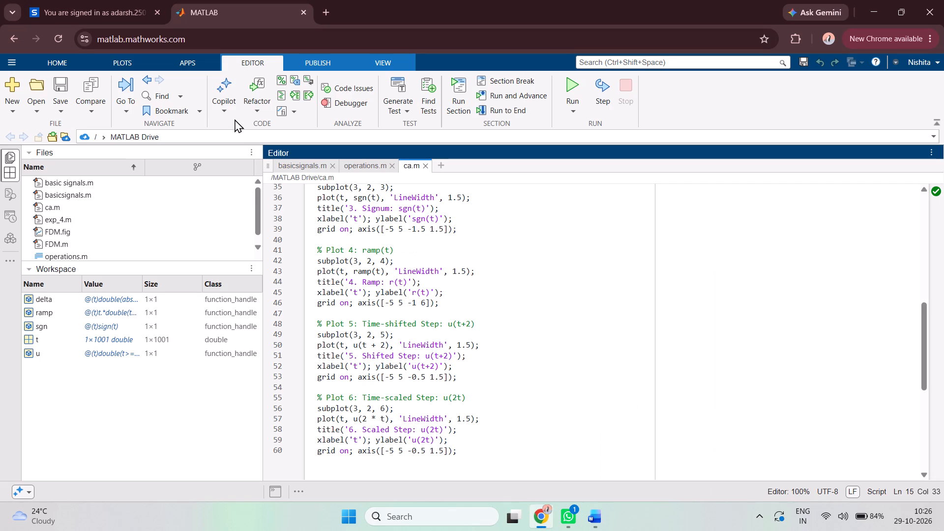
{"action": "scroll", "coordinate": [208, 234], "scroll_direction": "up", "scroll_amount": 1}
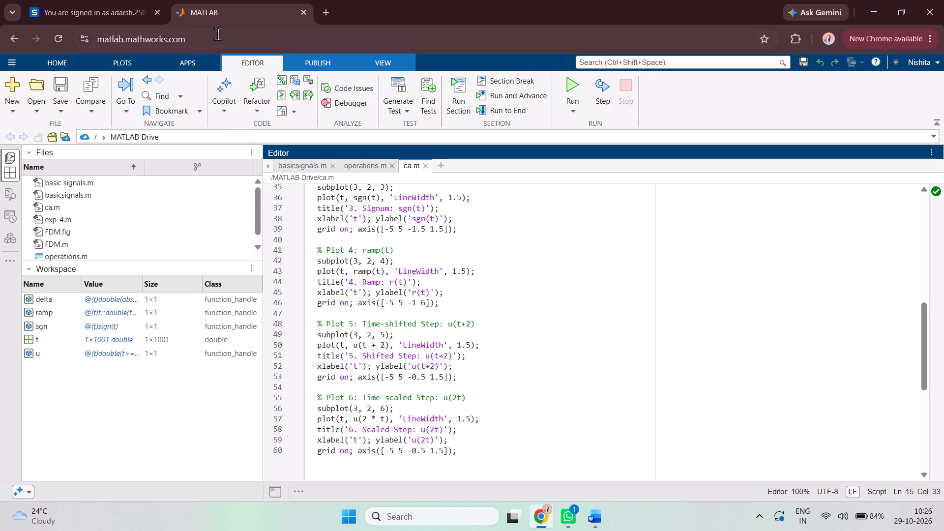
{"action": "scroll", "coordinate": [358, 244], "scroll_direction": "up", "scroll_amount": 8}
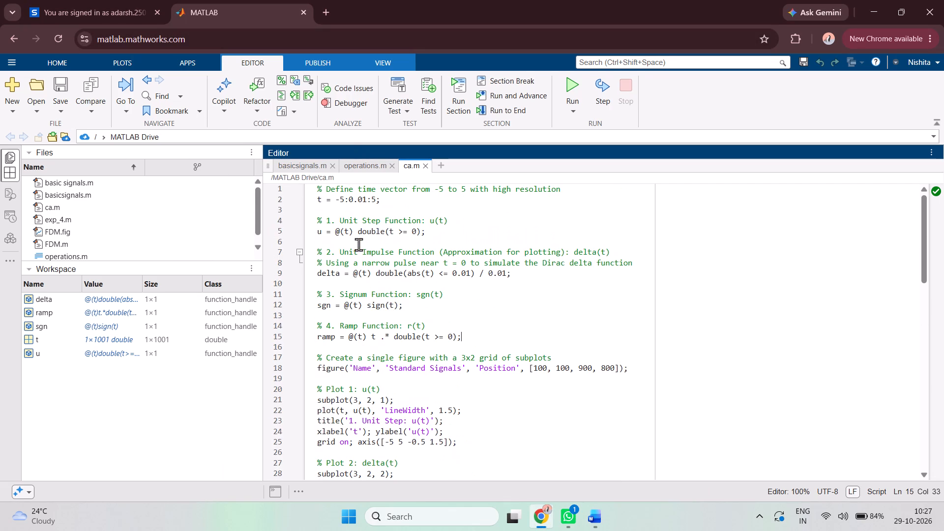
{"action": "left_click", "coordinate": [59, 89]}
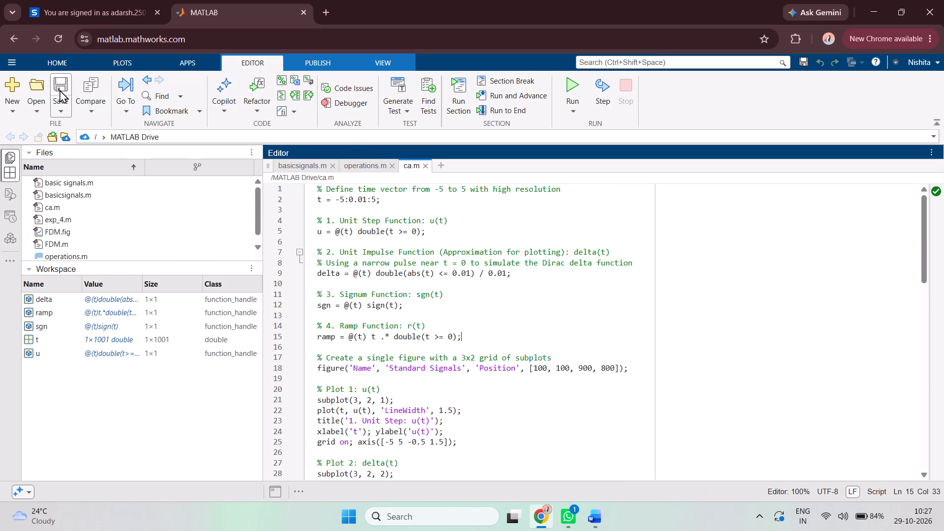
{"action": "left_click", "coordinate": [59, 89]}
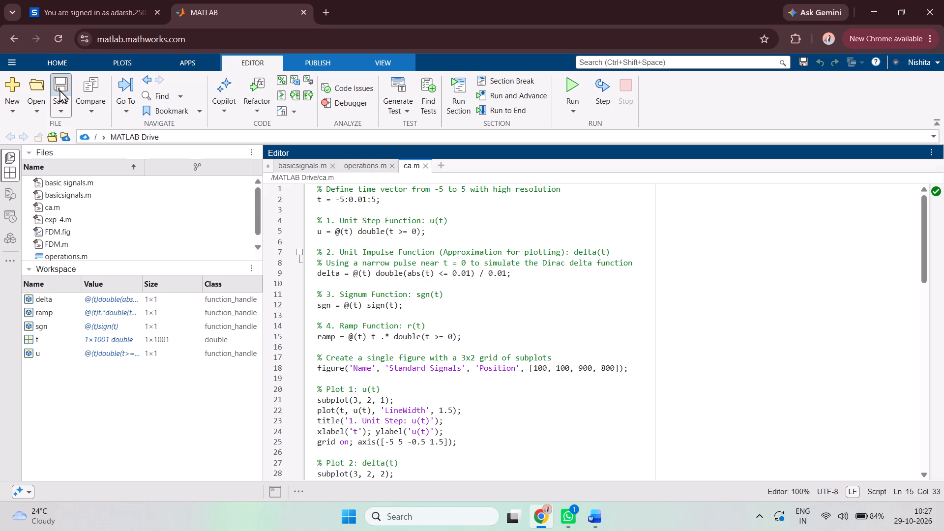
{"action": "triple_click", "coordinate": [59, 89]}
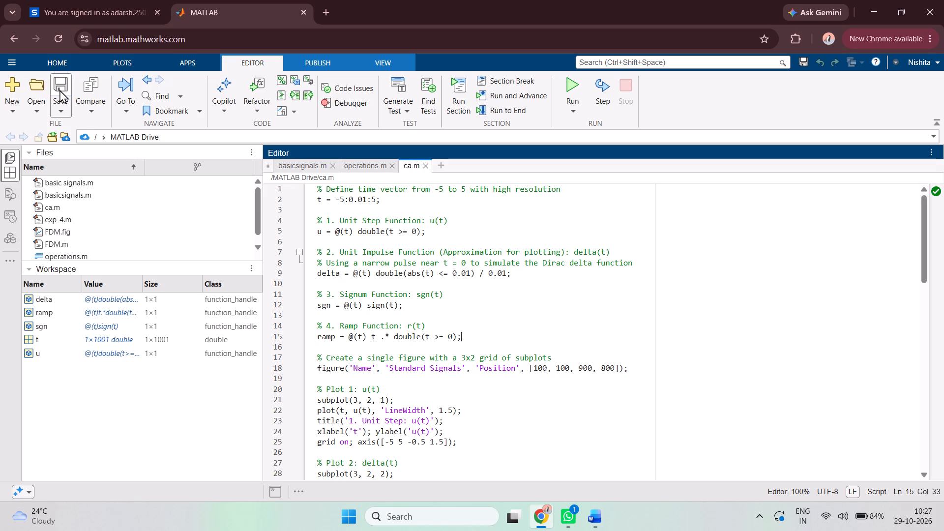
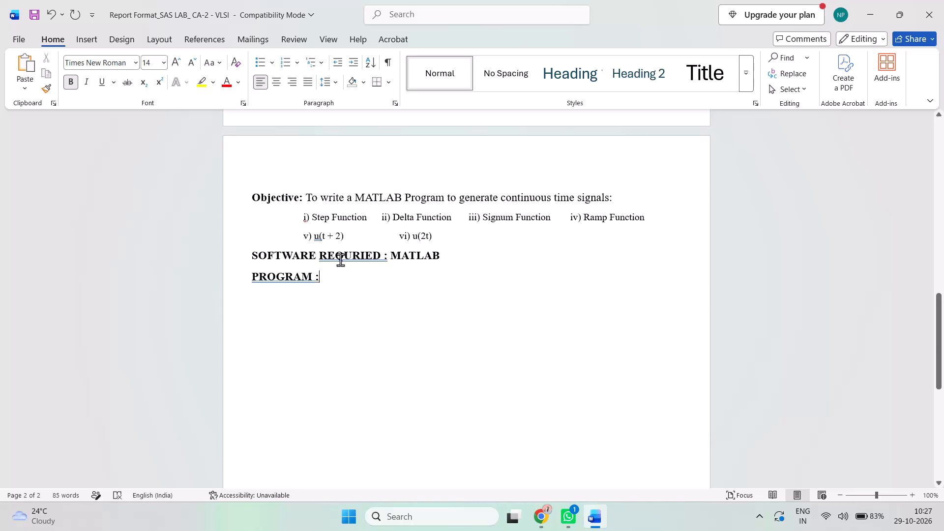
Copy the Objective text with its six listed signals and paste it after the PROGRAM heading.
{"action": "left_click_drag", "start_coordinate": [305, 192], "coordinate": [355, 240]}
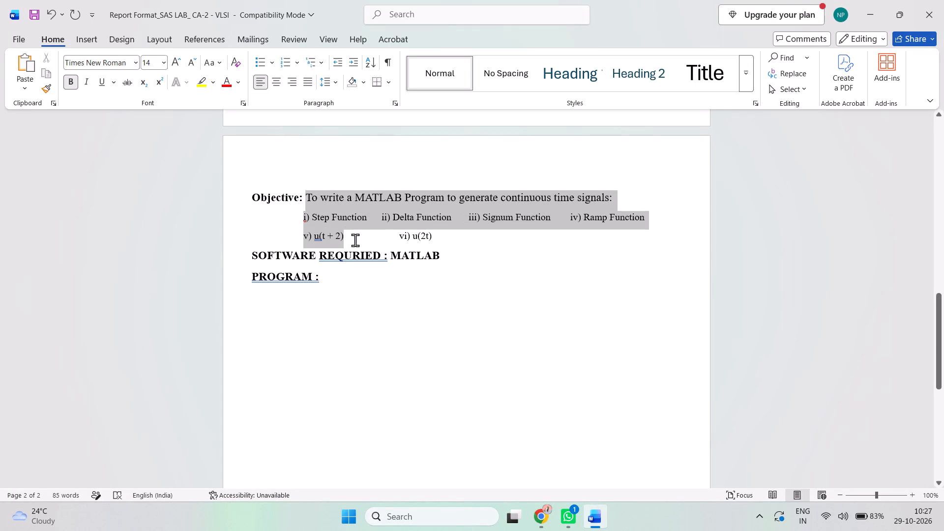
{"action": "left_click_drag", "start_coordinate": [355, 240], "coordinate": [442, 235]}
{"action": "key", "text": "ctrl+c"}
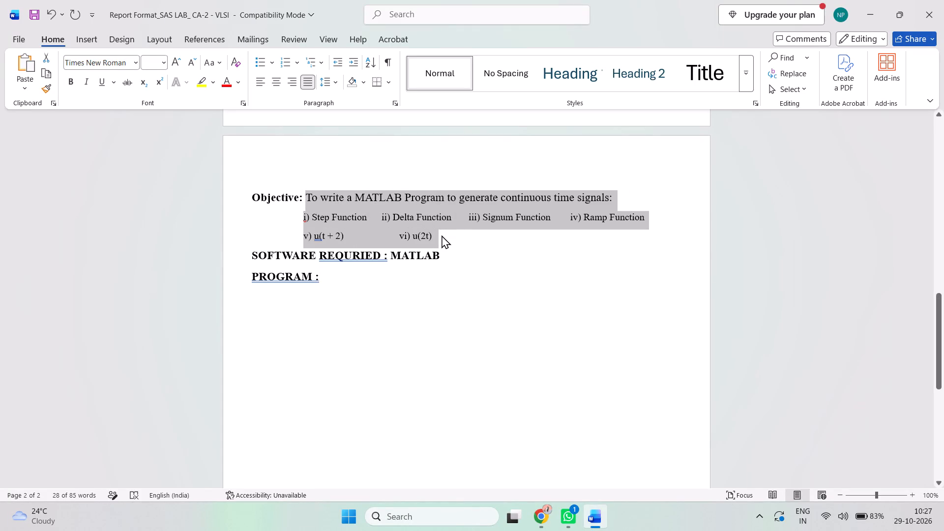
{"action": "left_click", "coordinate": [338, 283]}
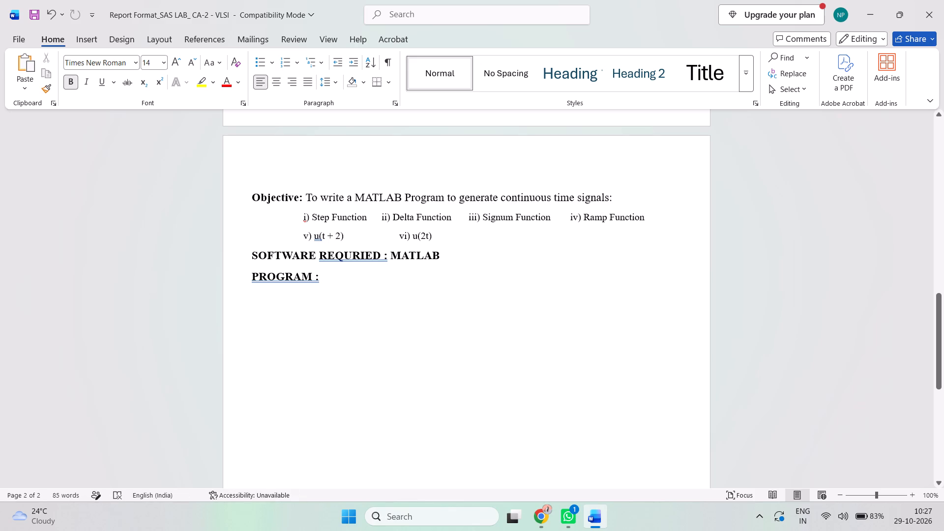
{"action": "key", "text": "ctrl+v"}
Look through the report from the cover page to the RESULT heading to check its layout and the pasted text.
{"action": "scroll", "coordinate": [338, 283], "scroll_direction": "up", "scroll_amount": 7}
{"action": "scroll", "coordinate": [338, 283], "scroll_direction": "down", "scroll_amount": 1}
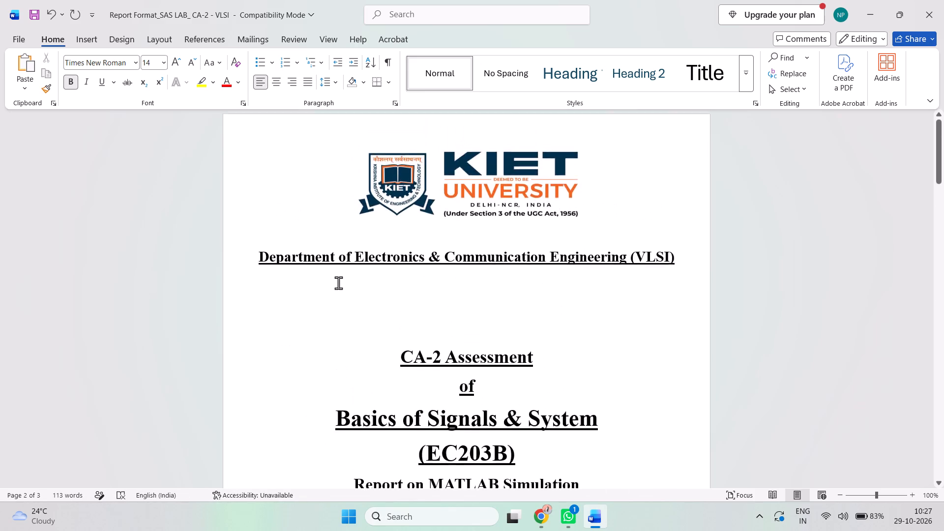
{"action": "scroll", "coordinate": [338, 283], "scroll_direction": "down", "scroll_amount": 2}
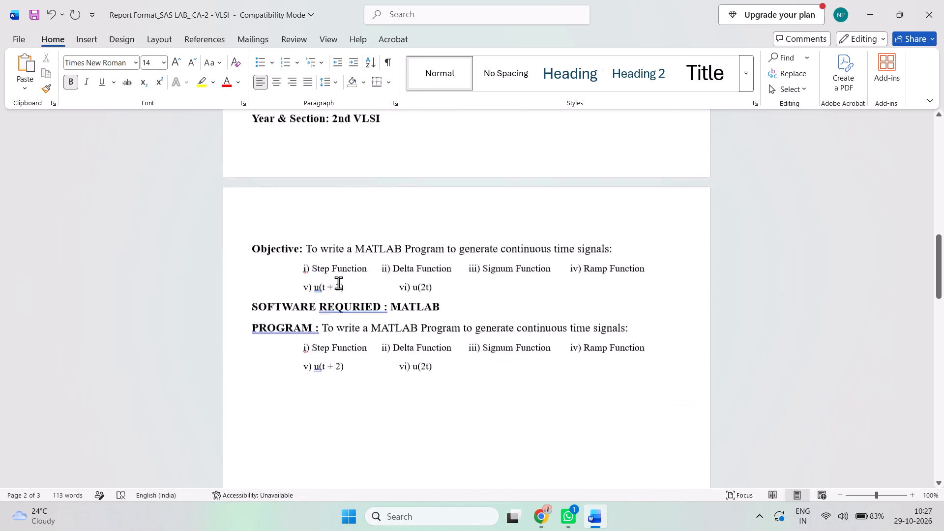
{"action": "scroll", "coordinate": [338, 283], "scroll_direction": "down", "scroll_amount": 2}
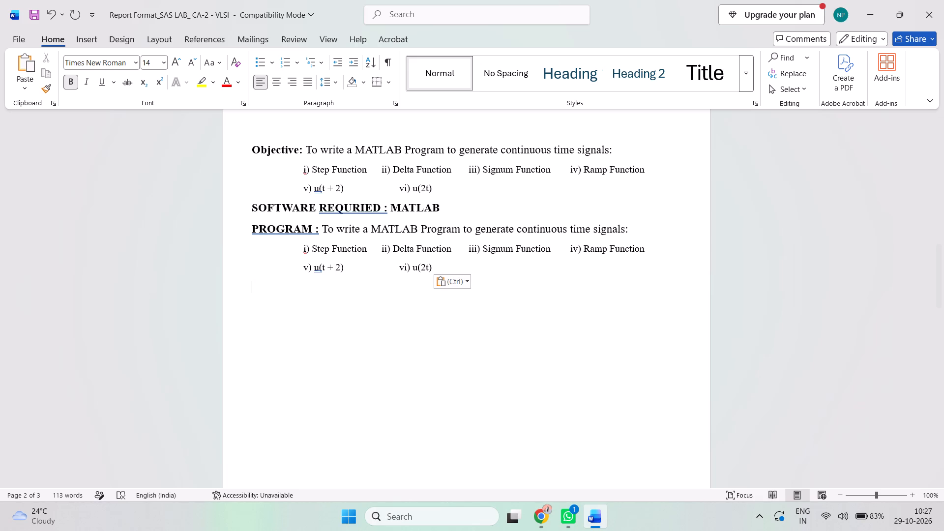
{"action": "scroll", "coordinate": [338, 283], "scroll_direction": "down", "scroll_amount": 5}
{"action": "scroll", "coordinate": [338, 283], "scroll_direction": "up", "scroll_amount": 1}
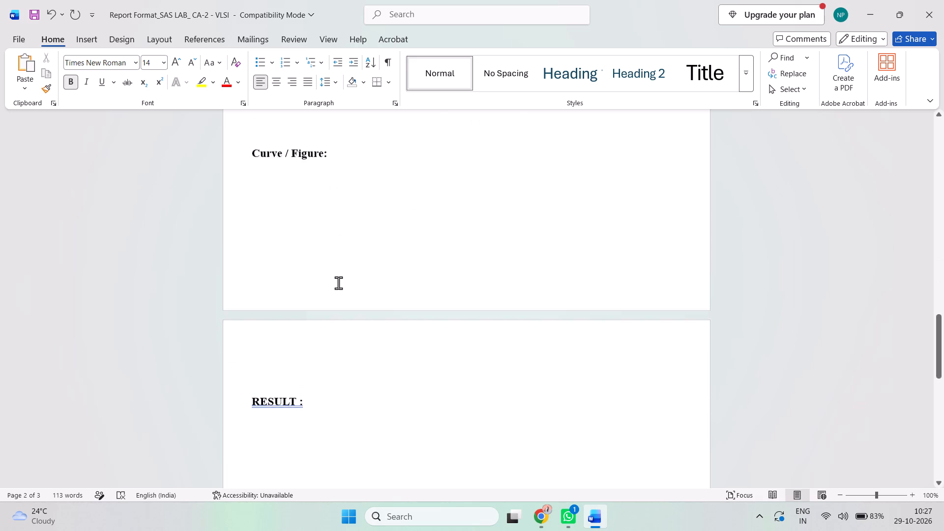
{"action": "scroll", "coordinate": [338, 283], "scroll_direction": "up", "scroll_amount": 4}
{"action": "scroll", "coordinate": [338, 283], "scroll_direction": "down", "scroll_amount": 1}
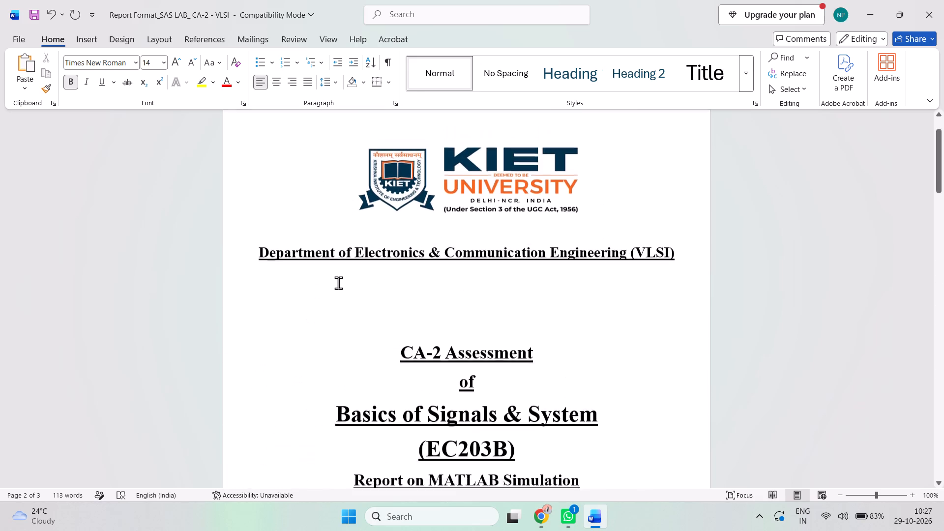
{"action": "scroll", "coordinate": [338, 283], "scroll_direction": "down", "scroll_amount": 6}
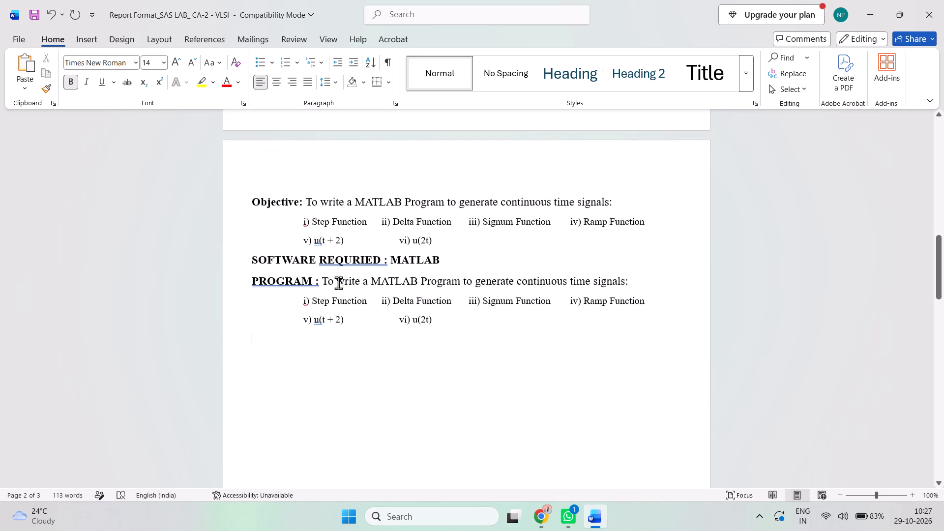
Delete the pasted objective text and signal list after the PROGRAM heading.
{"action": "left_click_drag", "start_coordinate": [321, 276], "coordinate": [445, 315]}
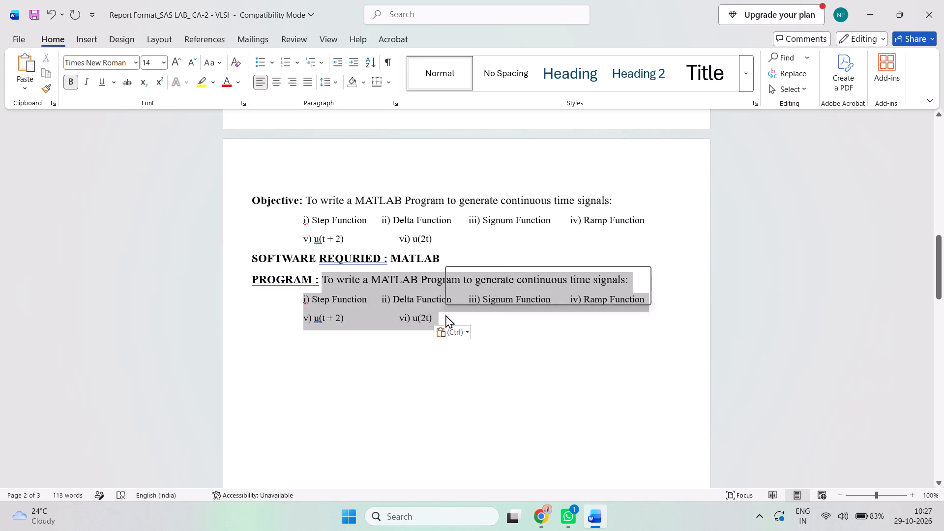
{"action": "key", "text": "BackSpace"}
Start a new line under the PROGRAM heading, and copy the entire ca.m script from MATLAB Online in Chrome.
{"action": "key", "text": "Return"}
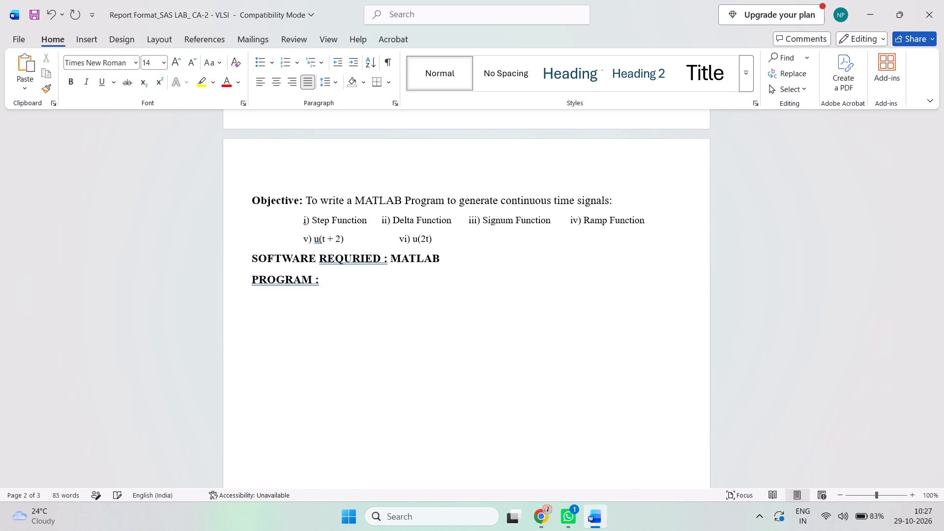
{"action": "scroll", "coordinate": [445, 315], "scroll_direction": "down", "scroll_amount": 8}
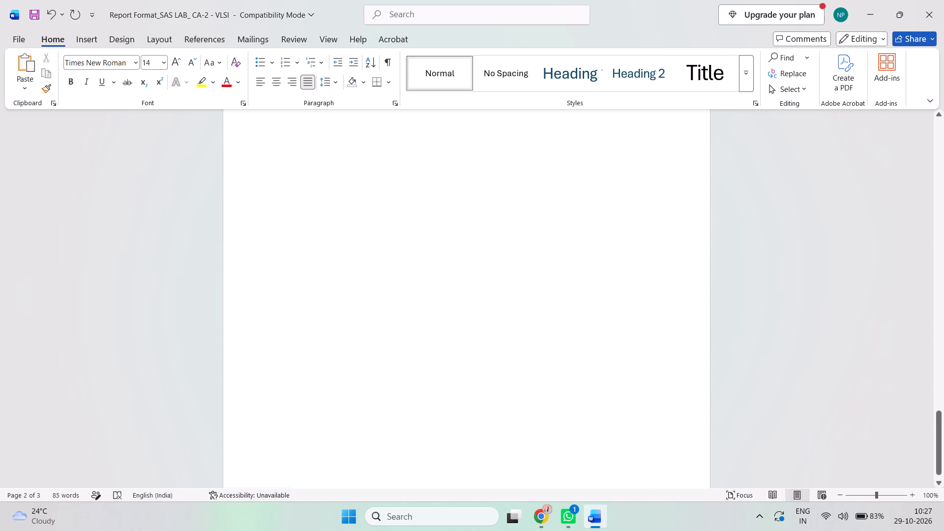
{"action": "scroll", "coordinate": [445, 315], "scroll_direction": "down", "scroll_amount": 2}
{"action": "scroll", "coordinate": [445, 315], "scroll_direction": "up", "scroll_amount": 1}
{"action": "scroll", "coordinate": [445, 315], "scroll_direction": "down", "scroll_amount": 1}
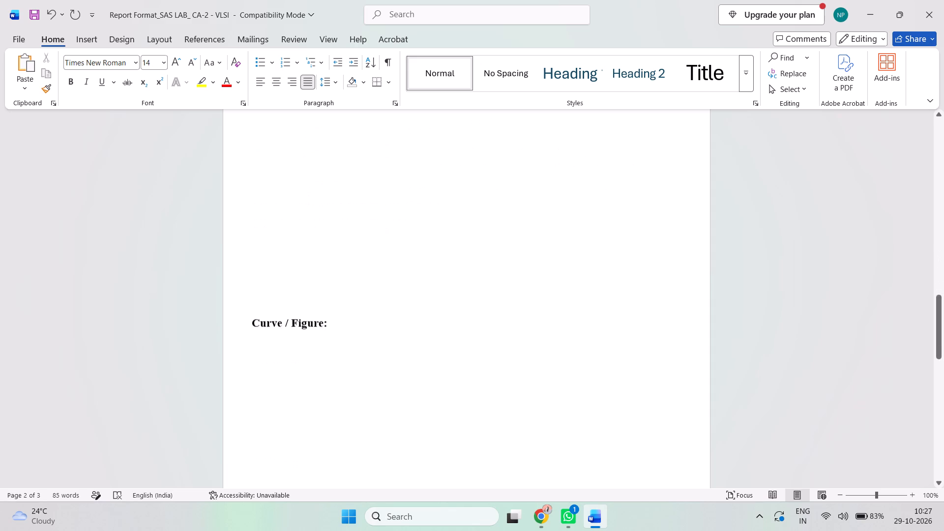
{"action": "scroll", "coordinate": [445, 315], "scroll_direction": "down", "scroll_amount": 1}
{"action": "left_click", "coordinate": [546, 522]}
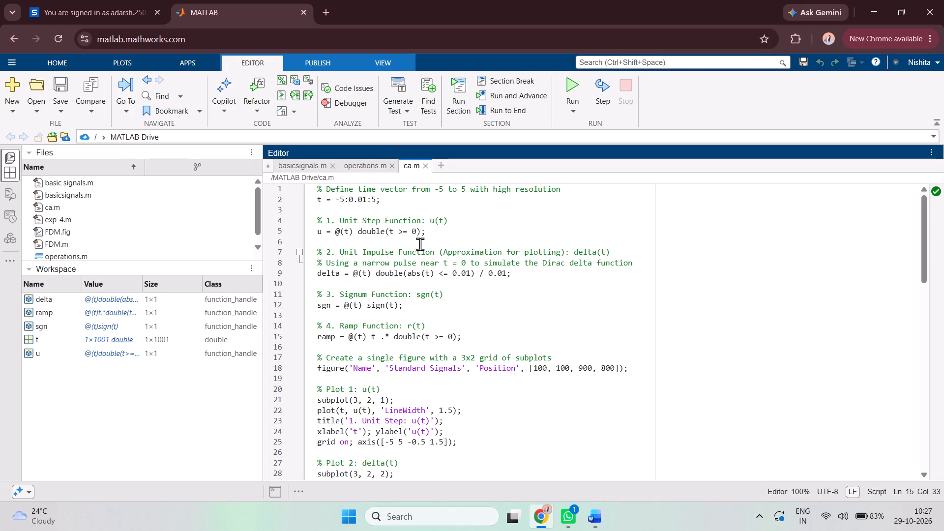
{"action": "scroll", "coordinate": [420, 244], "scroll_direction": "up", "scroll_amount": 6}
{"action": "left_click_drag", "start_coordinate": [314, 186], "coordinate": [376, 530]}
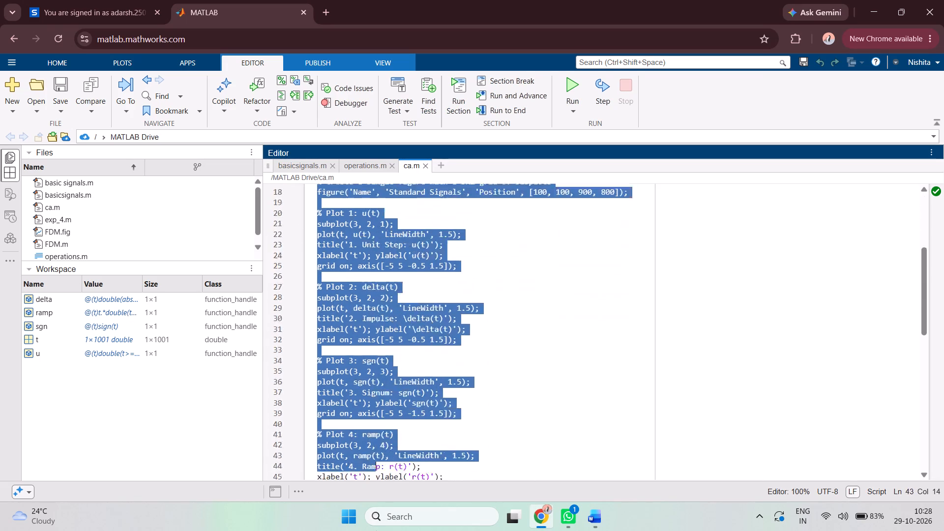
{"action": "left_click_drag", "start_coordinate": [376, 530], "coordinate": [383, 530]}
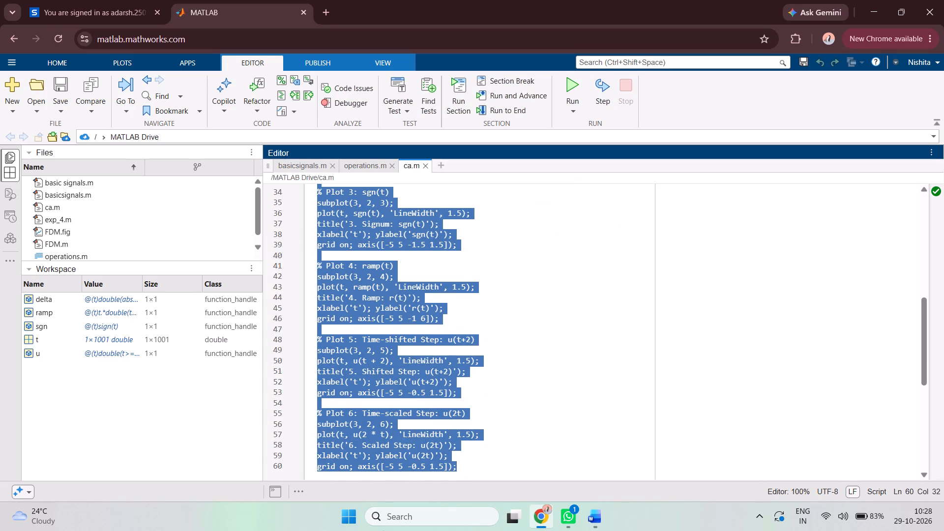
{"action": "key", "text": "ctrl+c"}
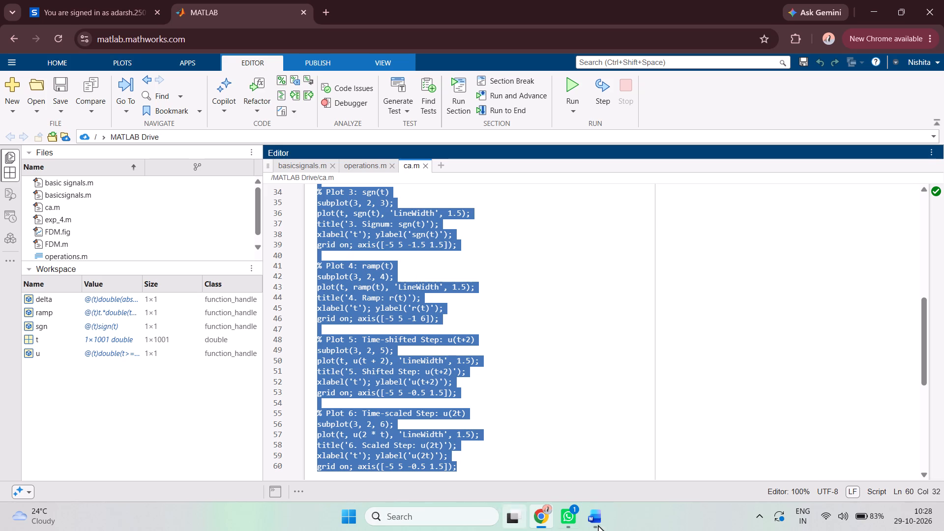
Switch back to the Word report and paste the ca.m script under the PROGRAM heading.
{"action": "left_click", "coordinate": [589, 525]}
{"action": "scroll", "coordinate": [364, 279], "scroll_direction": "up", "scroll_amount": 1}
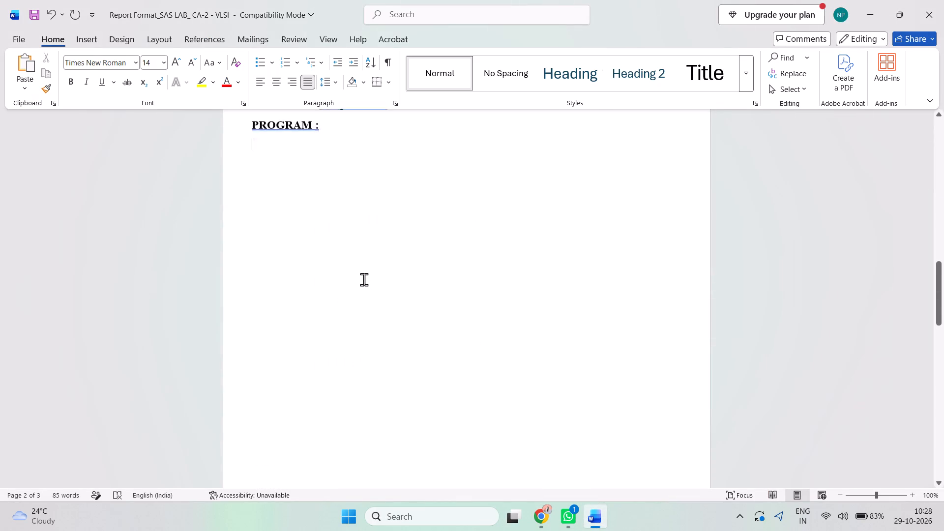
{"action": "scroll", "coordinate": [364, 279], "scroll_direction": "up", "scroll_amount": 1}
{"action": "key", "text": "ctrl+v"}
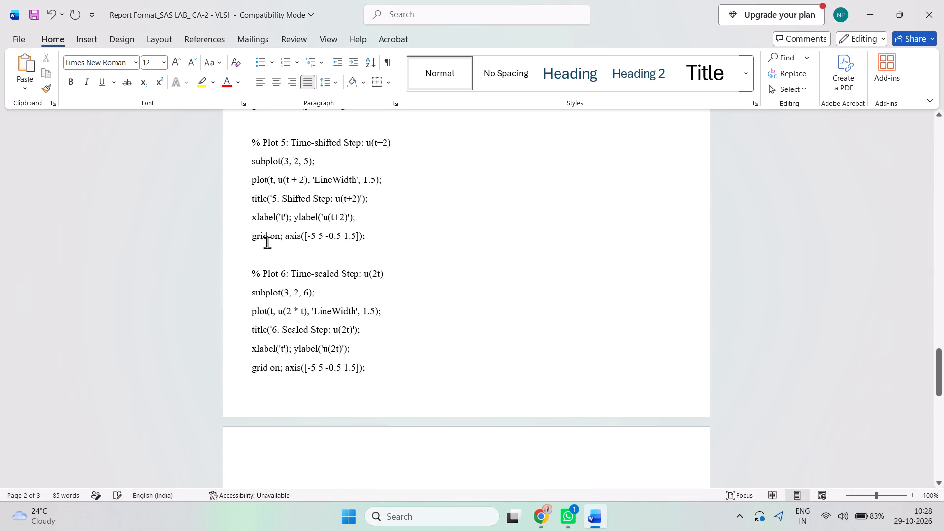
Check the pasted code in the PROGRAM section, from the time vector definition through the signal plots.
{"action": "scroll", "coordinate": [267, 242], "scroll_direction": "up", "scroll_amount": 7}
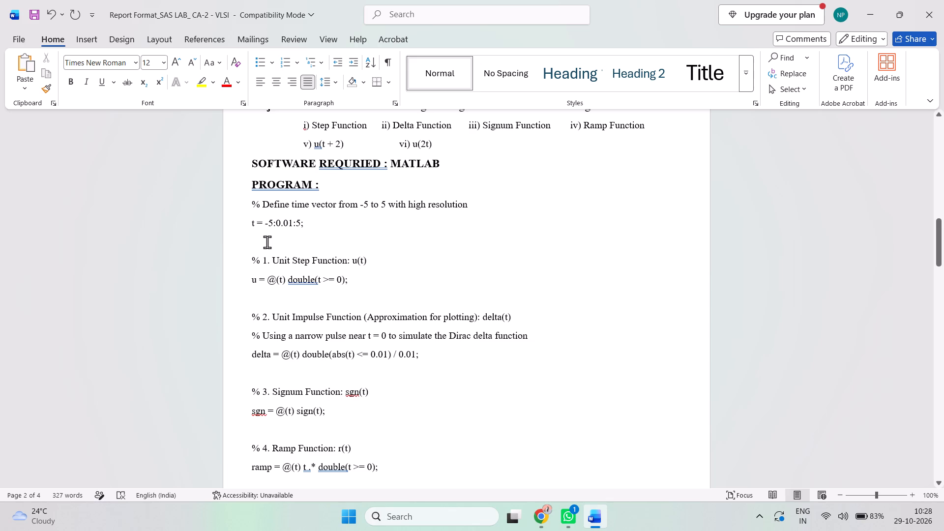
{"action": "scroll", "coordinate": [267, 242], "scroll_direction": "down", "scroll_amount": 1}
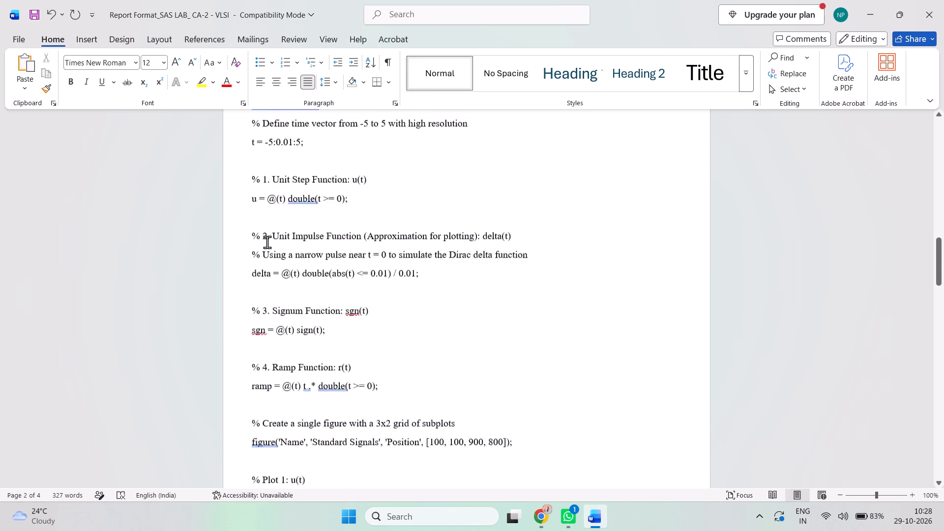
{"action": "scroll", "coordinate": [267, 242], "scroll_direction": "down", "scroll_amount": 2}
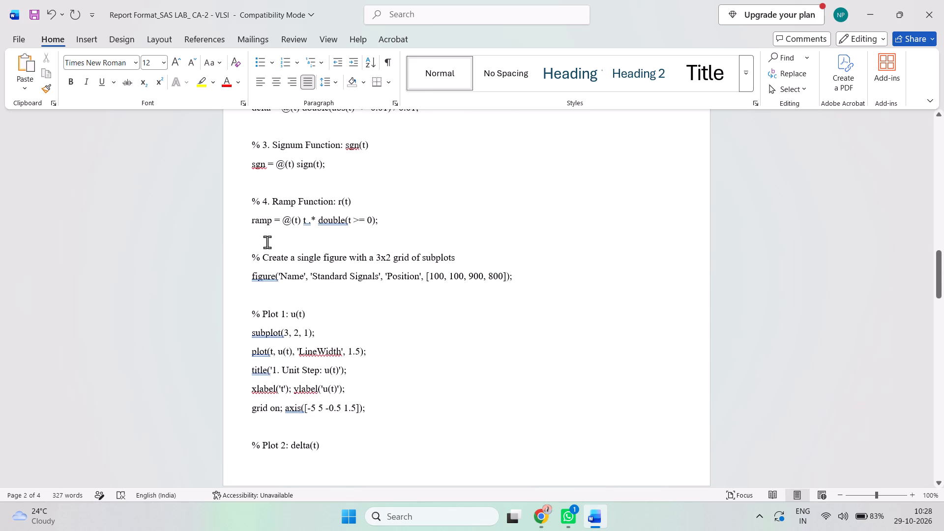
{"action": "scroll", "coordinate": [267, 242], "scroll_direction": "down", "scroll_amount": 1}
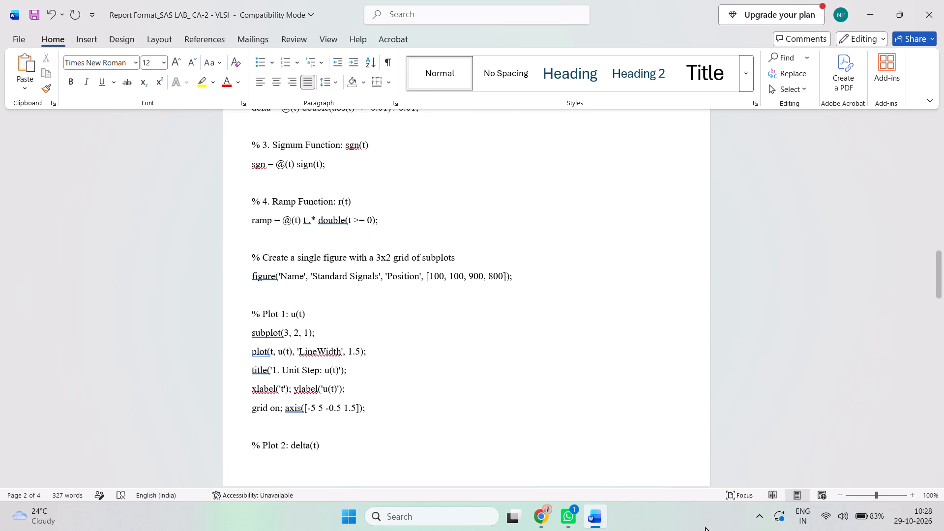
Switch to MATLAB Online in Chrome, deselect the ca.m code and view the end of the script.
{"action": "left_click", "coordinate": [547, 524]}
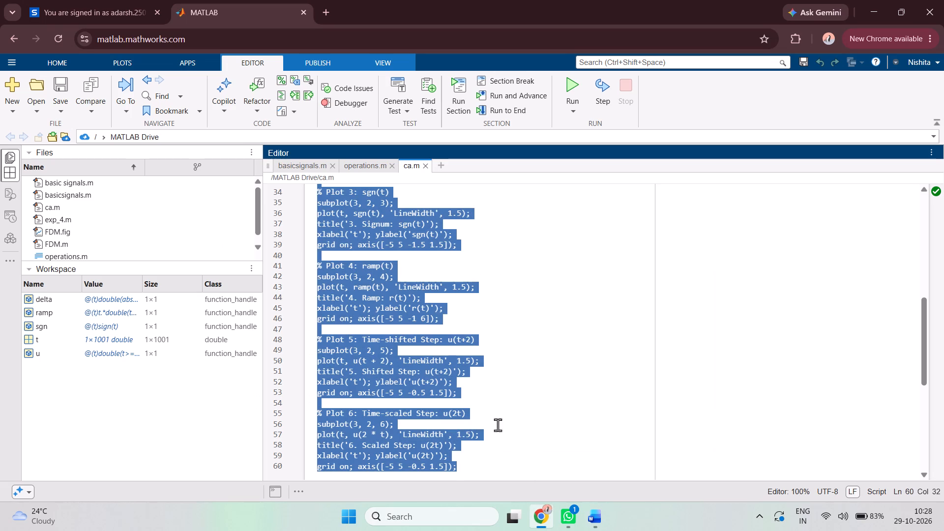
{"action": "scroll", "coordinate": [440, 390], "scroll_direction": "down", "scroll_amount": 6}
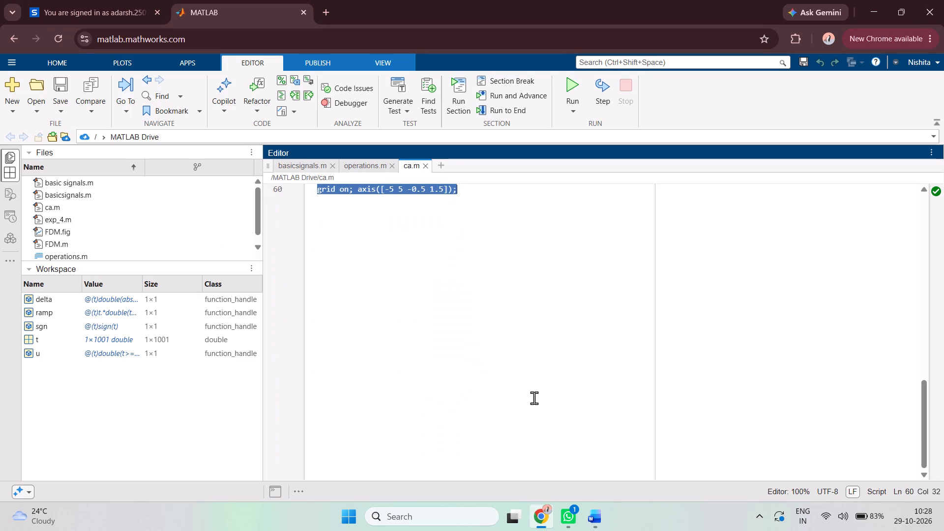
{"action": "left_click", "coordinate": [534, 398]}
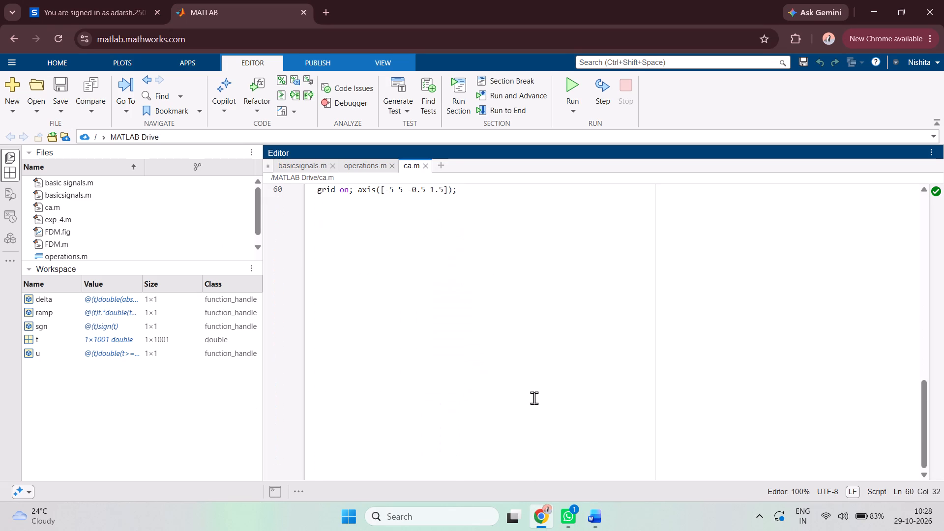
{"action": "scroll", "coordinate": [597, 337], "scroll_direction": "up", "scroll_amount": 2}
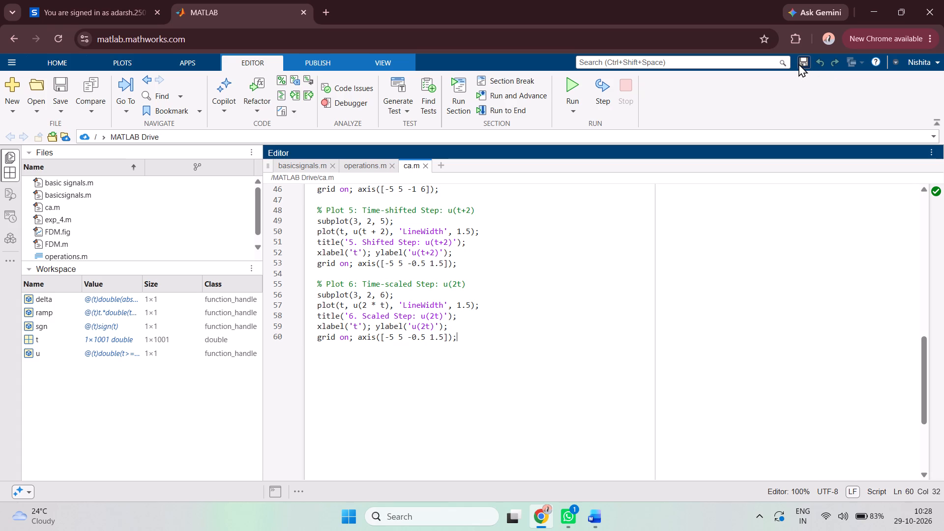
Open the MATLAB Help Center, browse its documentation categories, and close it to return to the ca.m script.
{"action": "left_click", "coordinate": [881, 59]}
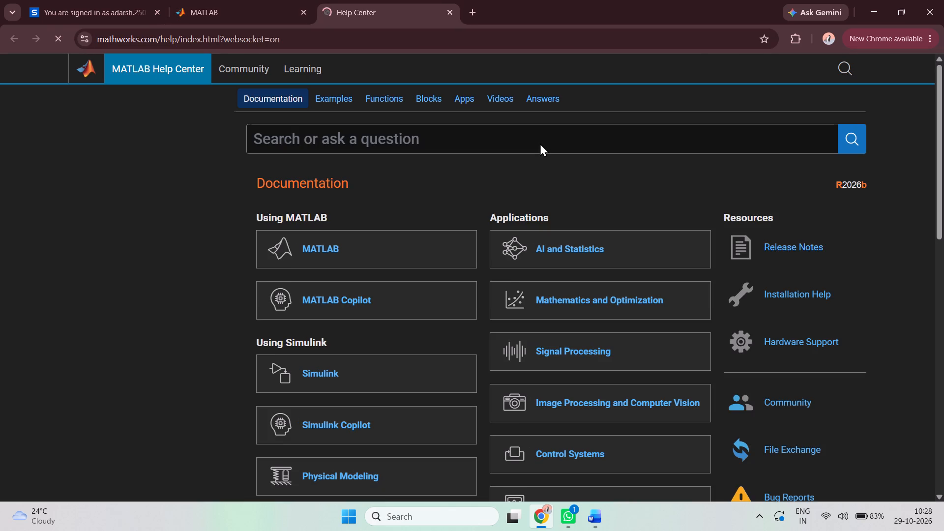
{"action": "scroll", "coordinate": [540, 143], "scroll_direction": "down", "scroll_amount": 1}
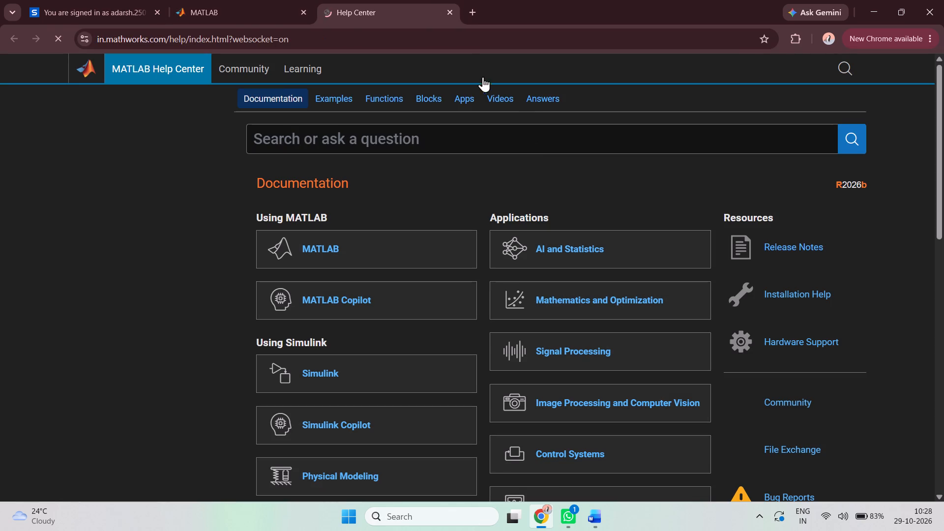
{"action": "scroll", "coordinate": [551, 287], "scroll_direction": "down", "scroll_amount": 6}
{"action": "scroll", "coordinate": [443, 384], "scroll_direction": "down", "scroll_amount": 8}
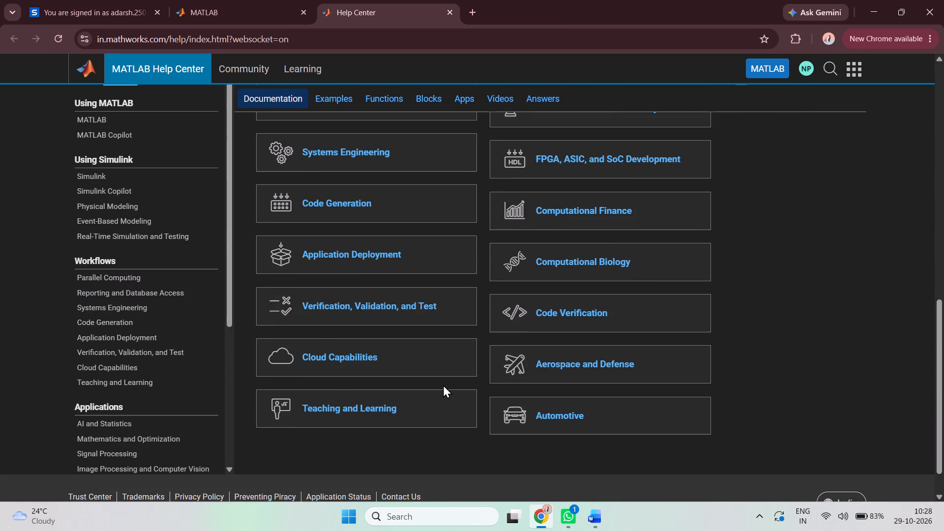
{"action": "scroll", "coordinate": [443, 384], "scroll_direction": "up", "scroll_amount": 10}
{"action": "scroll", "coordinate": [443, 384], "scroll_direction": "down", "scroll_amount": 10}
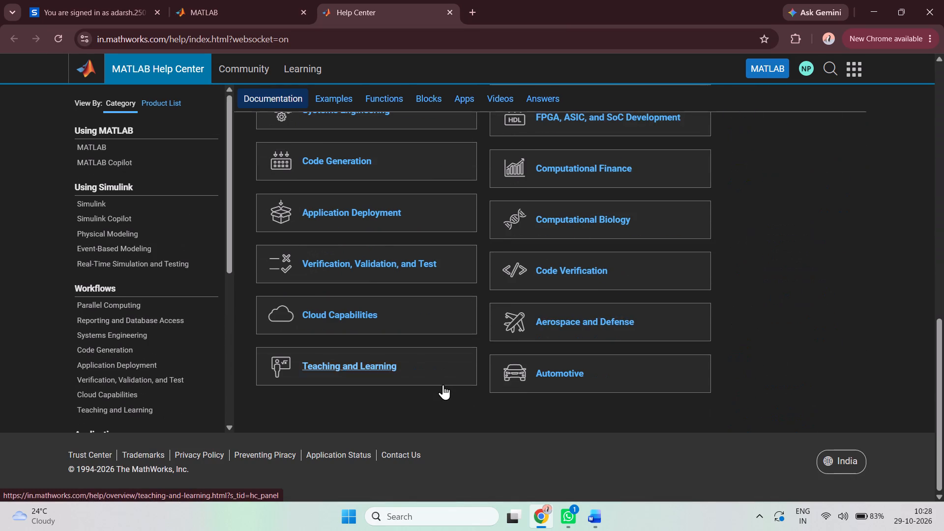
{"action": "scroll", "coordinate": [443, 384], "scroll_direction": "up", "scroll_amount": 9}
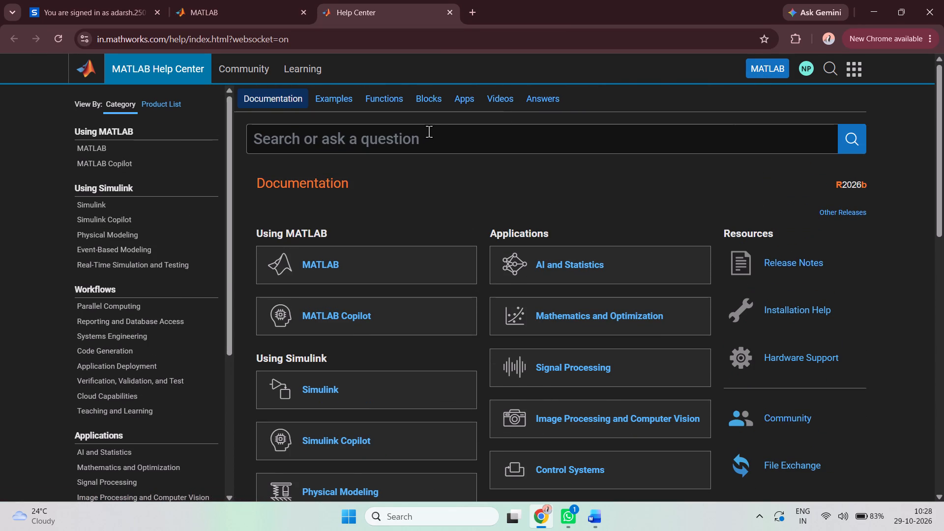
{"action": "left_click", "coordinate": [447, 10]}
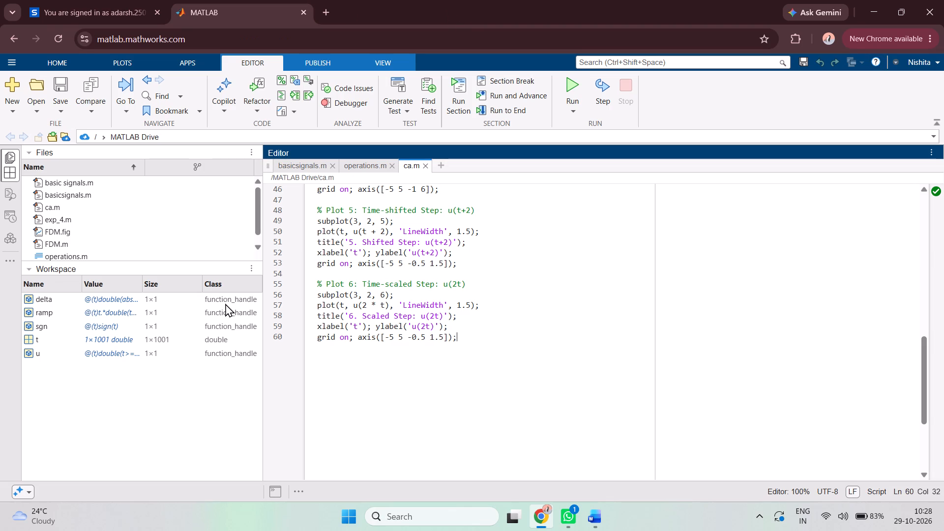
Open the MathWorks account page from MATLAB Online and look over its overview of licenses, training, security and communication settings.
{"action": "scroll", "coordinate": [225, 303], "scroll_direction": "up", "scroll_amount": 4}
{"action": "left_click", "coordinate": [911, 61]}
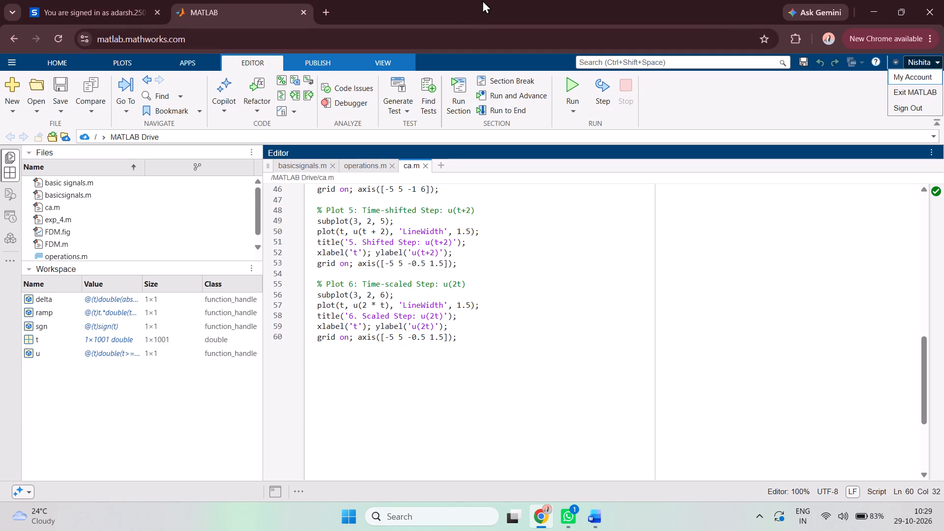
{"action": "double_click", "coordinate": [928, 69]}
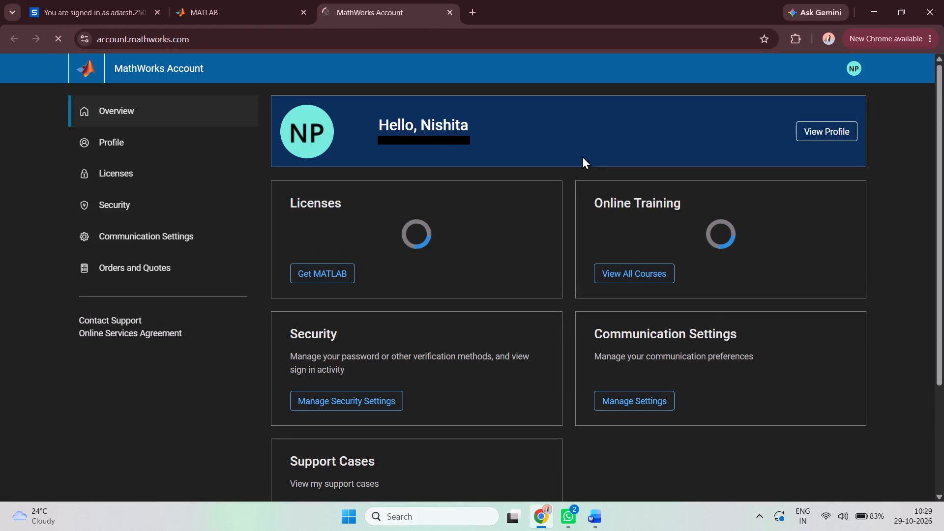
{"action": "scroll", "coordinate": [582, 156], "scroll_direction": "down", "scroll_amount": 1}
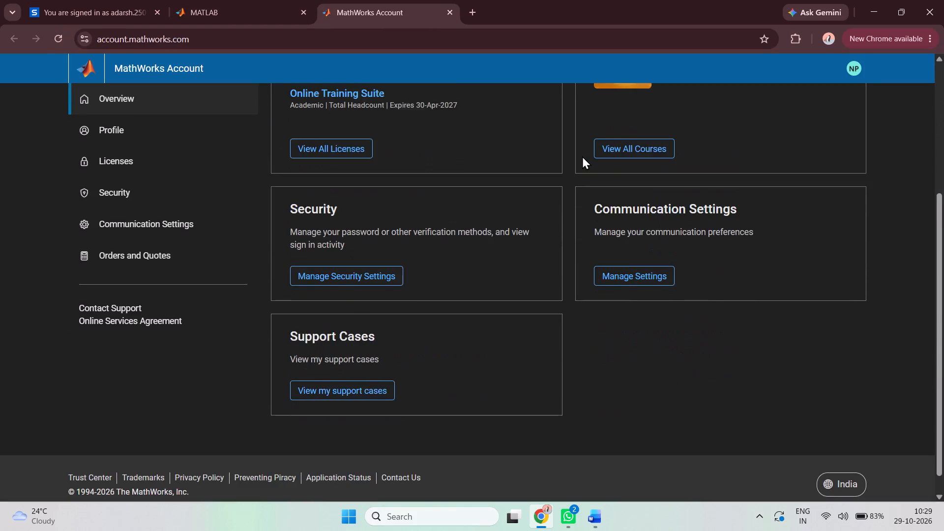
{"action": "scroll", "coordinate": [582, 156], "scroll_direction": "down", "scroll_amount": 2}
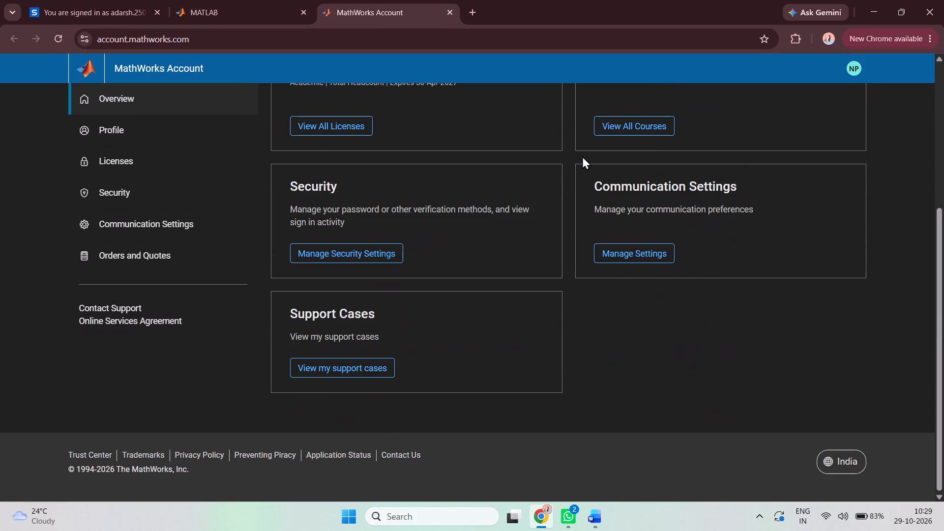
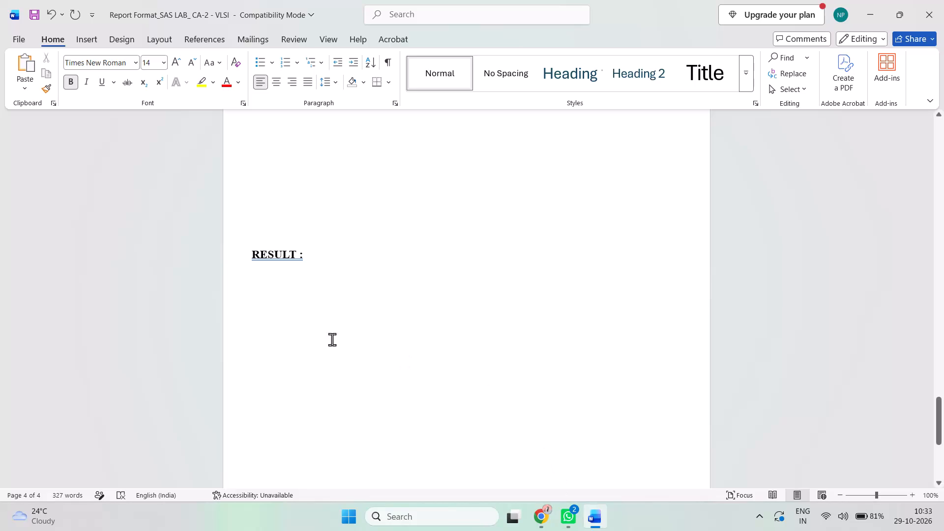
Start an empty line directly below the Curve / Figure heading for the plot picture.
{"action": "scroll", "coordinate": [310, 312], "scroll_direction": "up", "scroll_amount": 1}
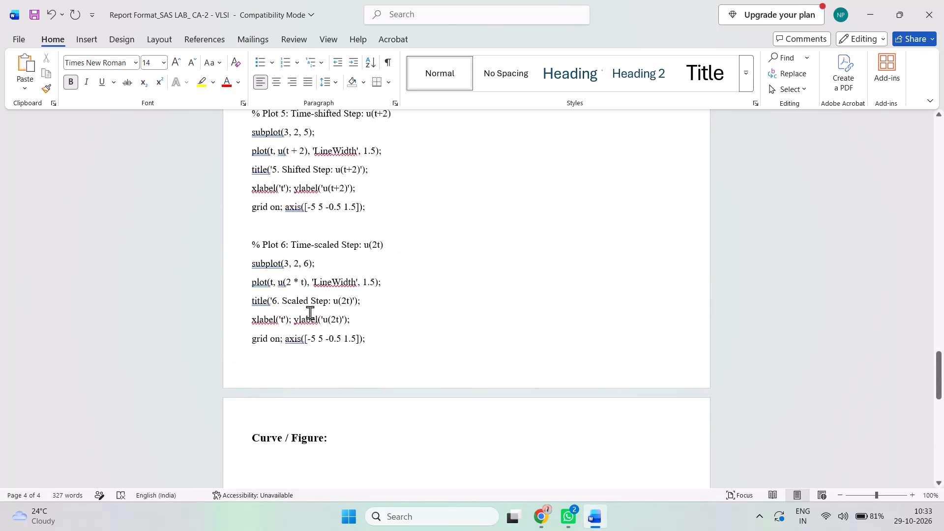
{"action": "scroll", "coordinate": [310, 312], "scroll_direction": "up", "scroll_amount": 1}
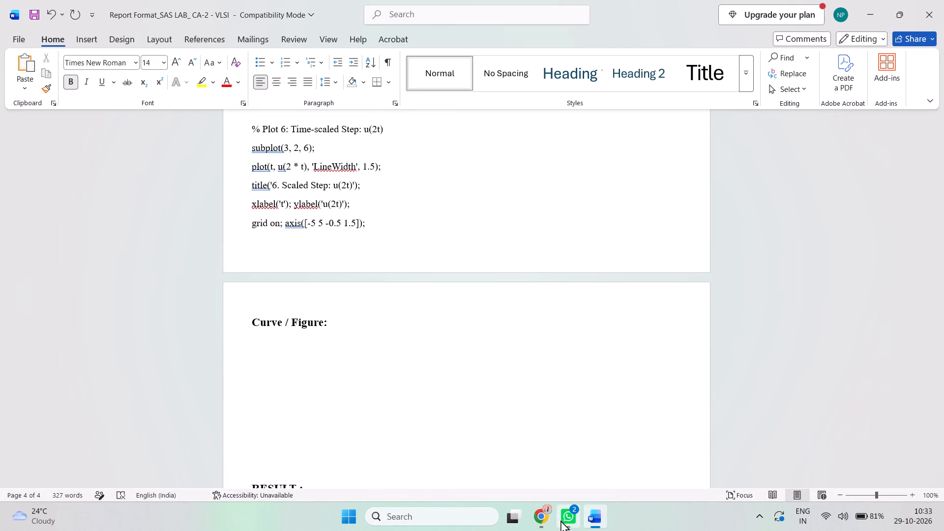
{"action": "left_click", "coordinate": [353, 324]}
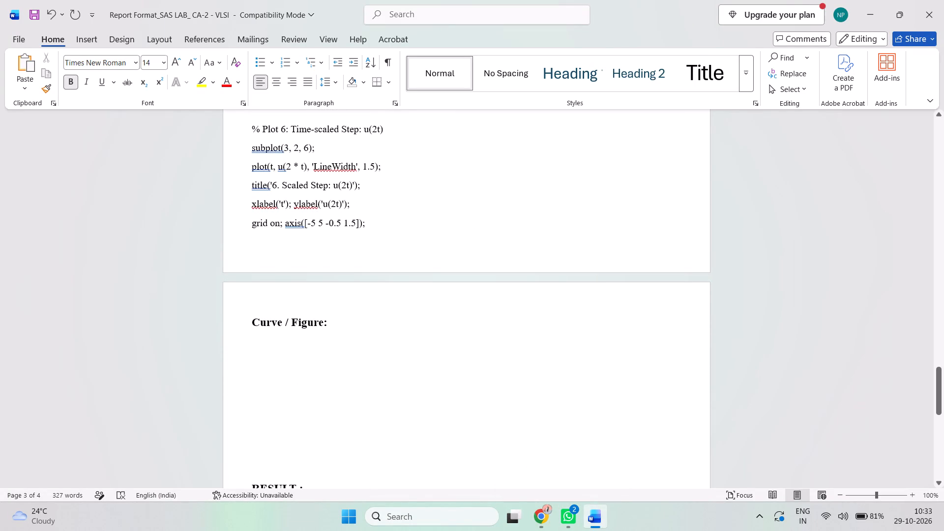
{"action": "key", "text": "Return"}
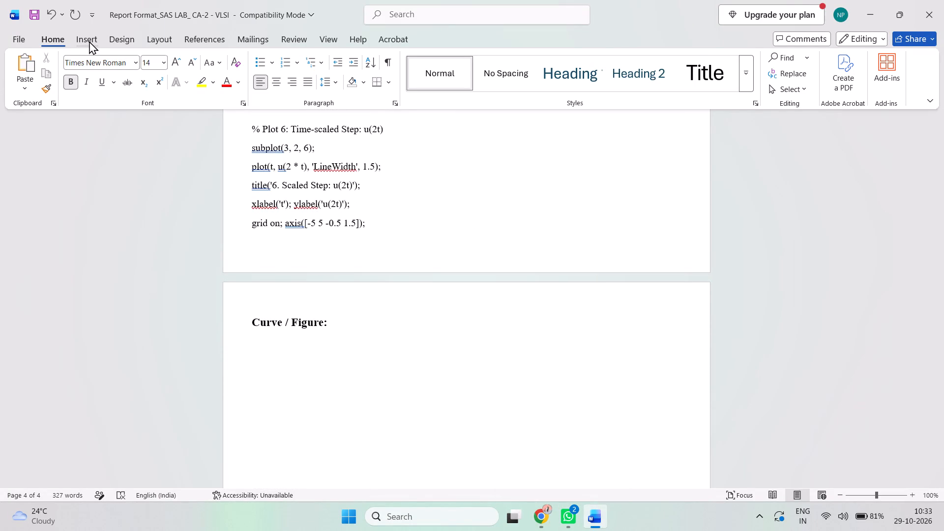
{"action": "left_click", "coordinate": [89, 41]}
{"action": "double_click", "coordinate": [136, 74]}
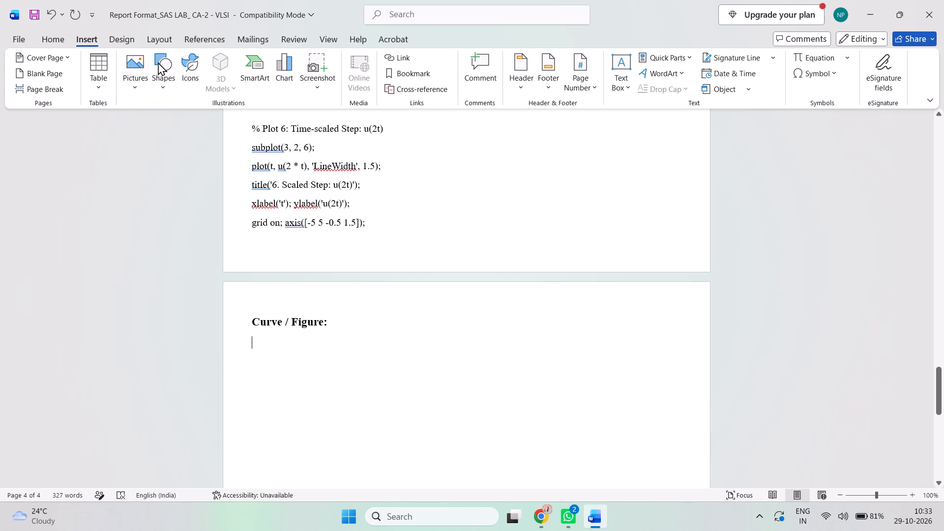
{"action": "left_click", "coordinate": [293, 365]}
{"action": "key", "text": "BackSpace"}
{"action": "scroll", "coordinate": [293, 365], "scroll_direction": "up", "scroll_amount": 2}
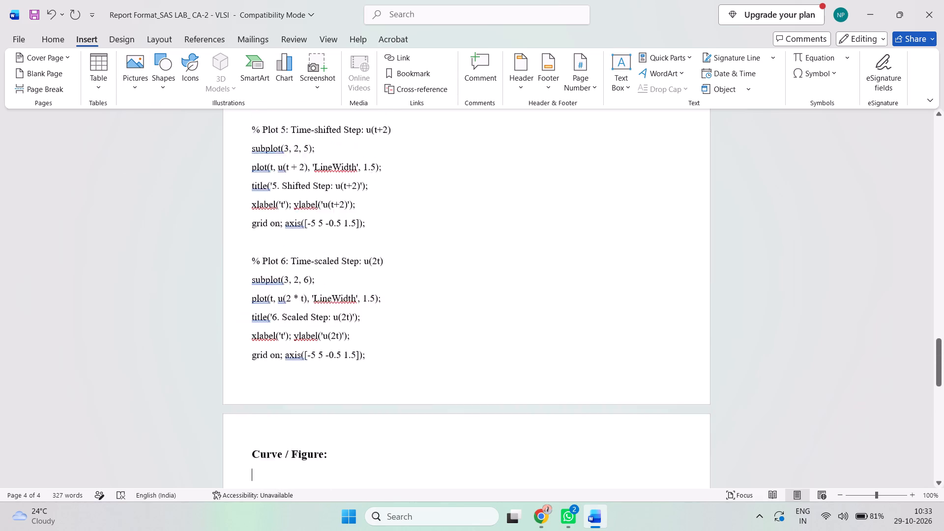
{"action": "scroll", "coordinate": [293, 365], "scroll_direction": "up", "scroll_amount": 2}
{"action": "scroll", "coordinate": [293, 365], "scroll_direction": "down", "scroll_amount": 1}
{"action": "scroll", "coordinate": [293, 365], "scroll_direction": "up", "scroll_amount": 2}
{"action": "scroll", "coordinate": [293, 365], "scroll_direction": "down", "scroll_amount": 2}
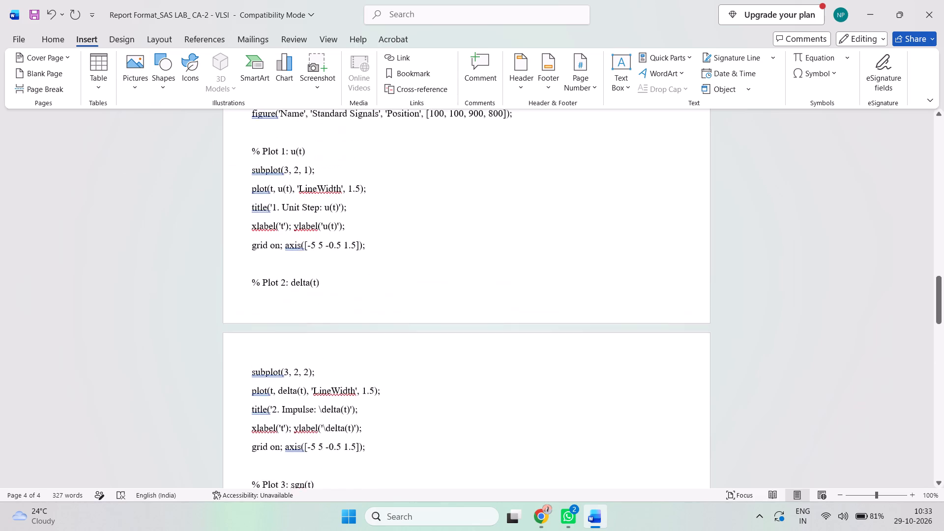
{"action": "scroll", "coordinate": [293, 365], "scroll_direction": "down", "scroll_amount": 3}
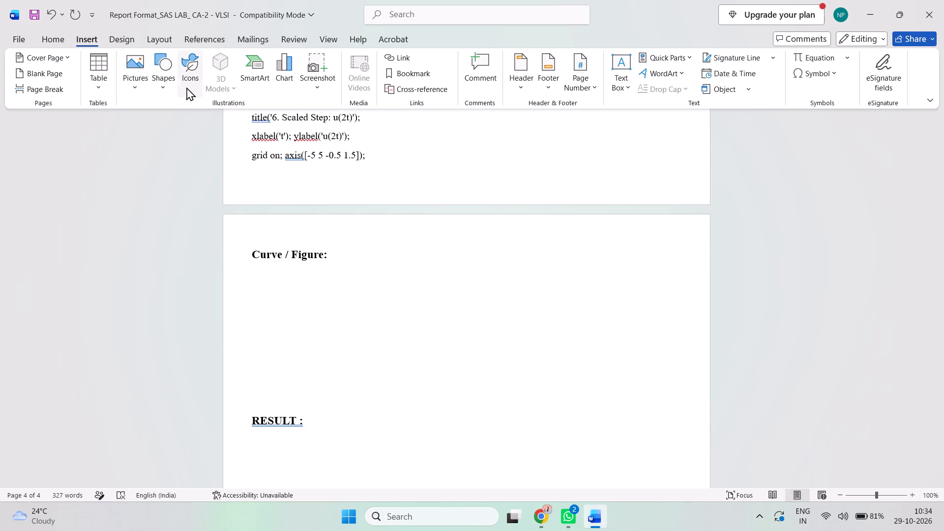
{"action": "double_click", "coordinate": [146, 69]}
{"action": "left_click", "coordinate": [146, 69]}
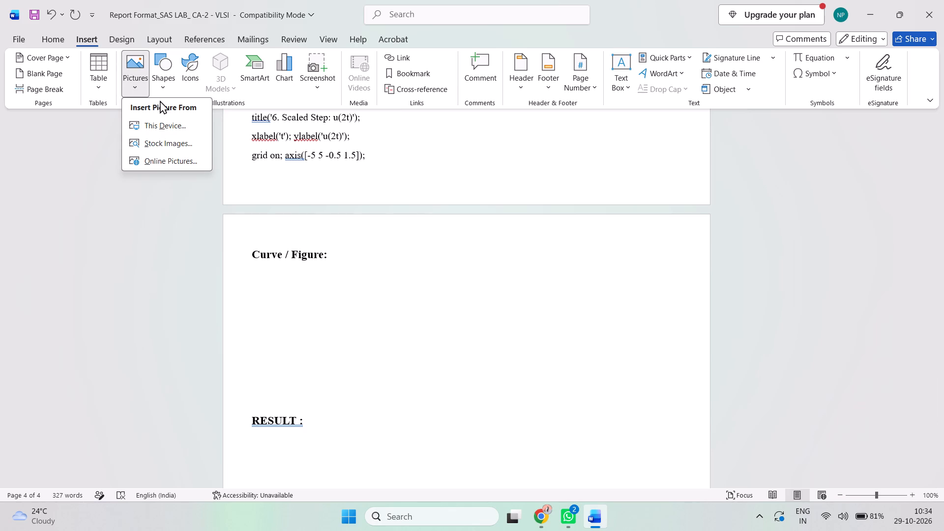
{"action": "left_click", "coordinate": [165, 128]}
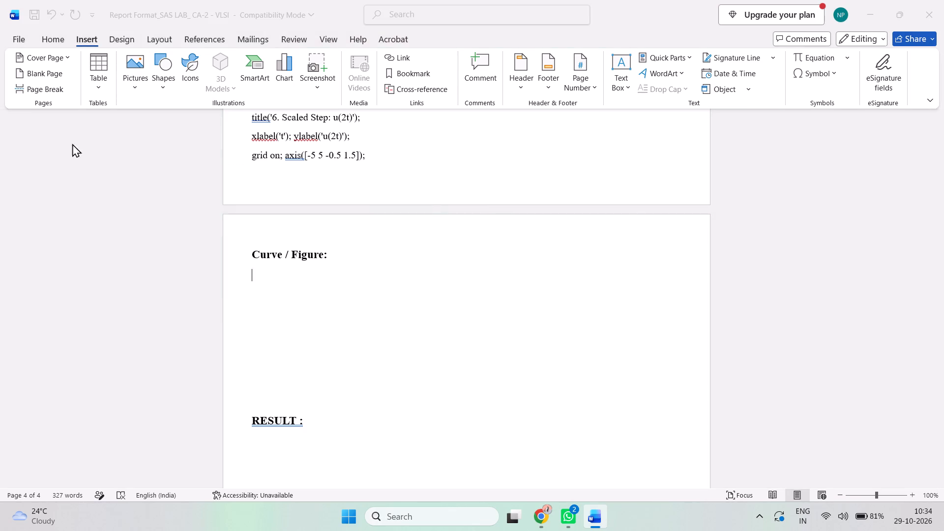
{"action": "scroll", "coordinate": [57, 125], "scroll_direction": "up", "scroll_amount": 2}
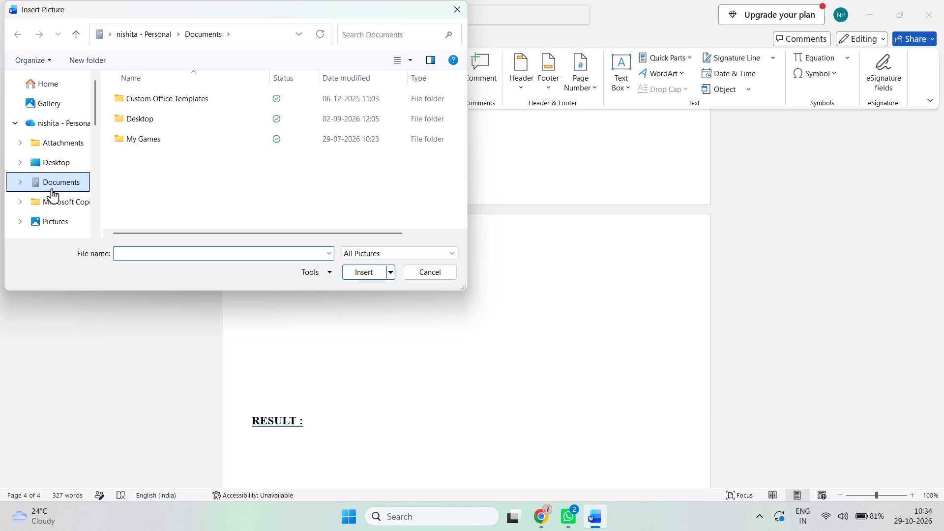
{"action": "scroll", "coordinate": [52, 188], "scroll_direction": "down", "scroll_amount": 1}
{"action": "left_click", "coordinate": [62, 145]}
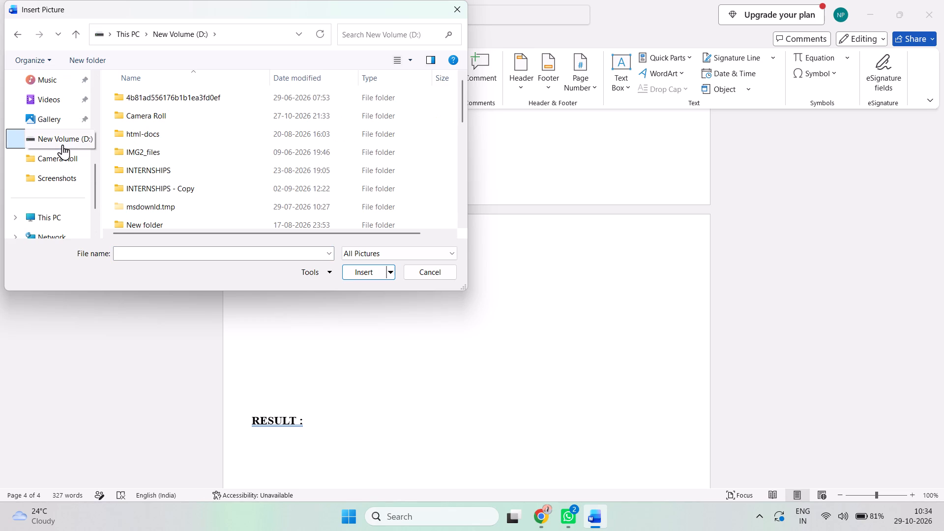
{"action": "scroll", "coordinate": [0, 147], "scroll_direction": "up", "scroll_amount": 4}
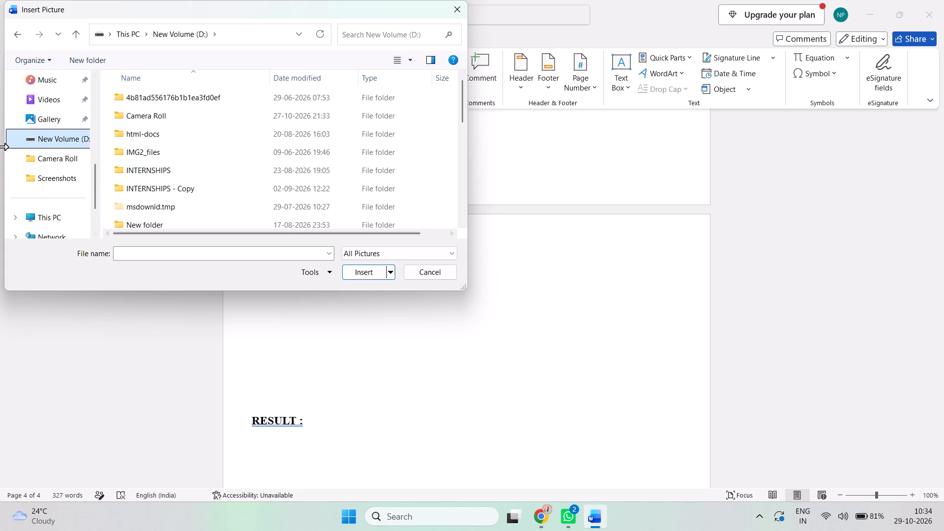
{"action": "scroll", "coordinate": [0, 147], "scroll_direction": "up", "scroll_amount": 1}
{"action": "double_click", "coordinate": [30, 118]}
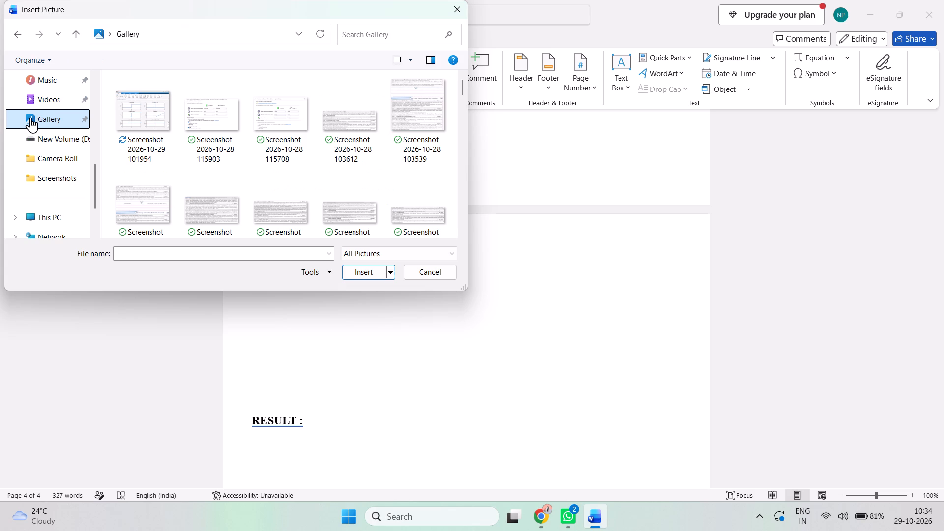
{"action": "left_click", "coordinate": [134, 131]}
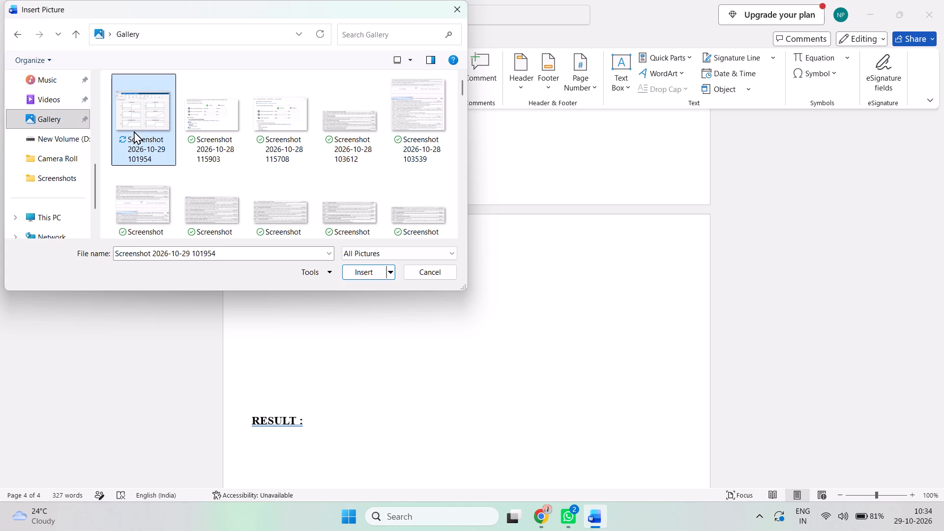
{"action": "left_click", "coordinate": [370, 272]}
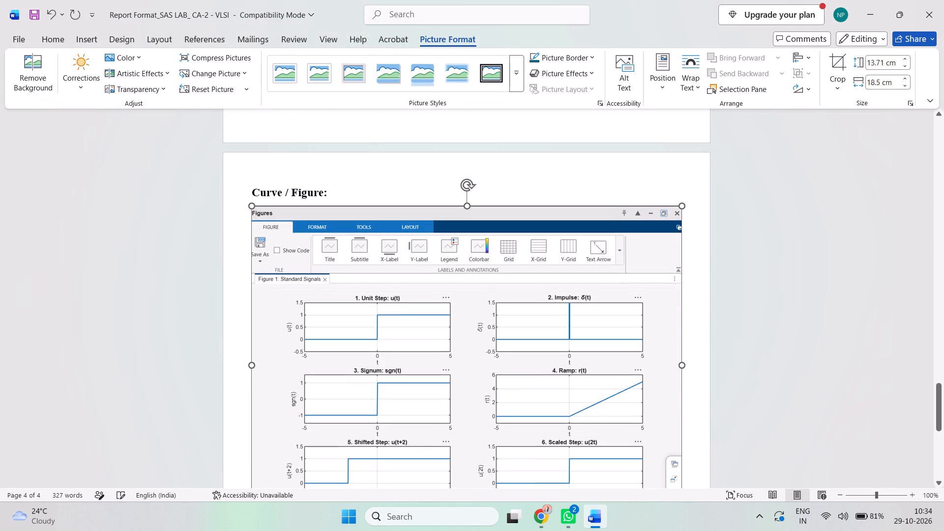
Switch to Chrome, send Gemini the follow-up "IN SHORT" and read its summary of the script.
{"action": "scroll", "coordinate": [370, 272], "scroll_direction": "down", "scroll_amount": 1}
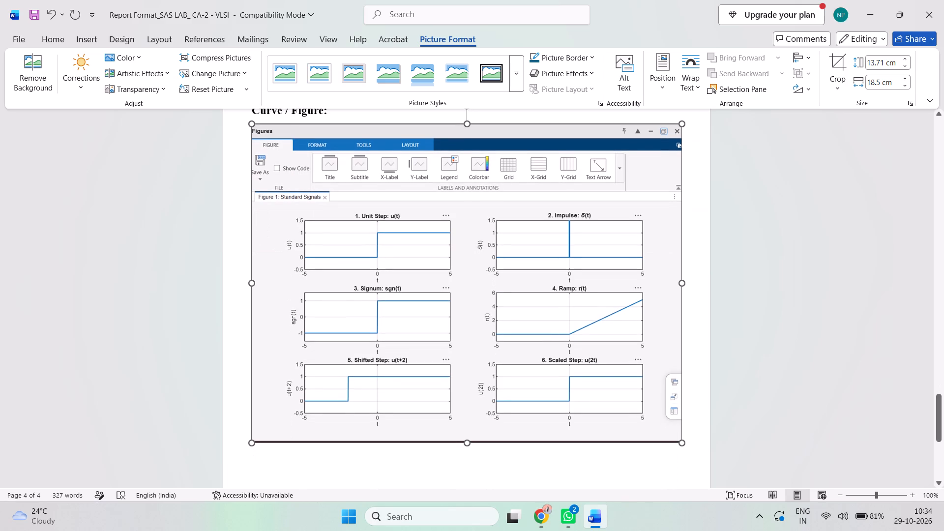
{"action": "scroll", "coordinate": [370, 272], "scroll_direction": "down", "scroll_amount": 1}
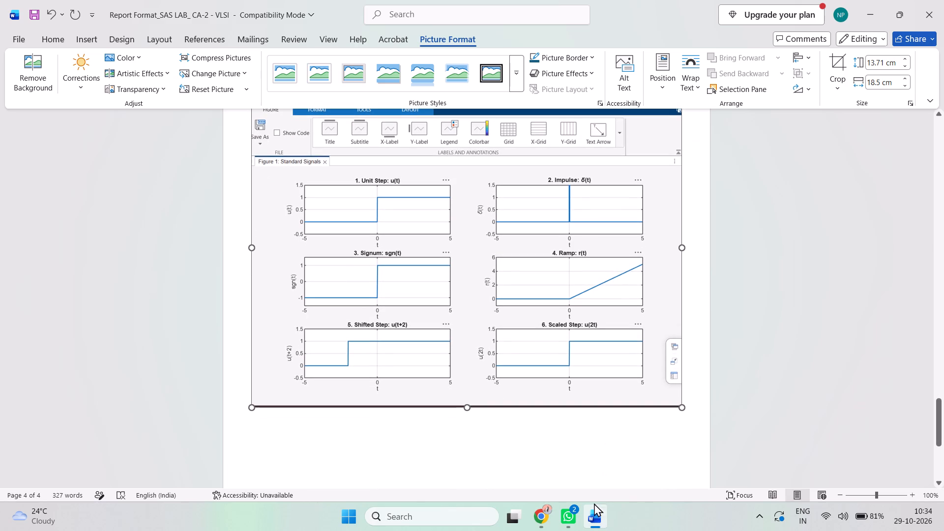
{"action": "scroll", "coordinate": [539, 384], "scroll_direction": "down", "scroll_amount": 3}
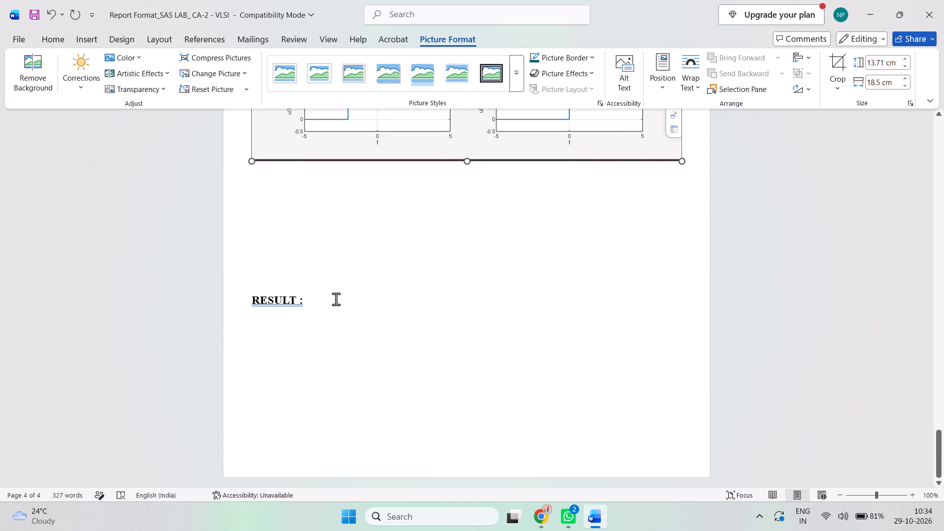
{"action": "left_click", "coordinate": [331, 299]}
{"action": "left_click", "coordinate": [536, 515]}
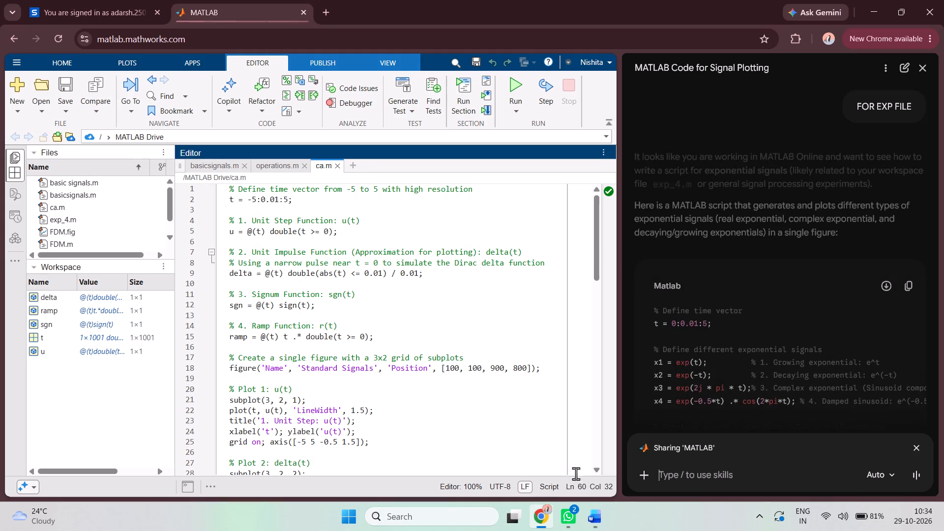
{"action": "type", "text": "IN SHORT"}
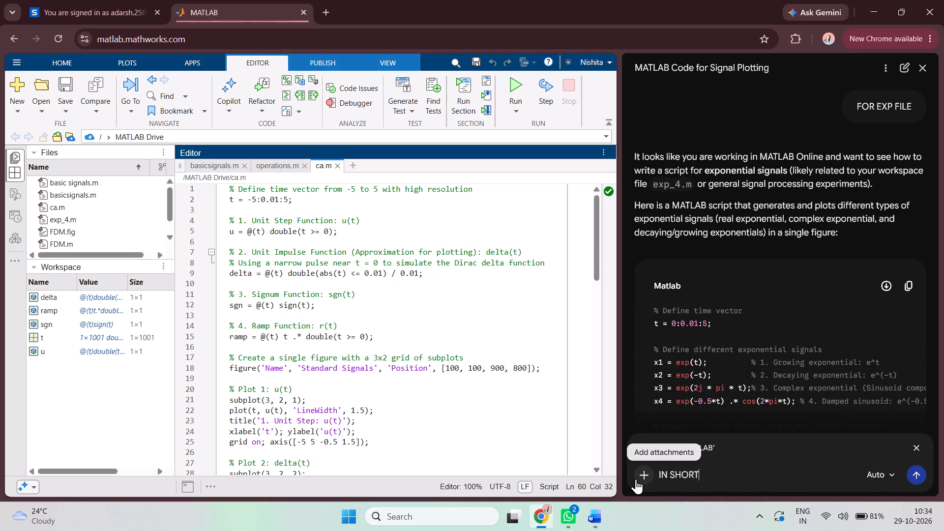
{"action": "key", "text": "Return"}
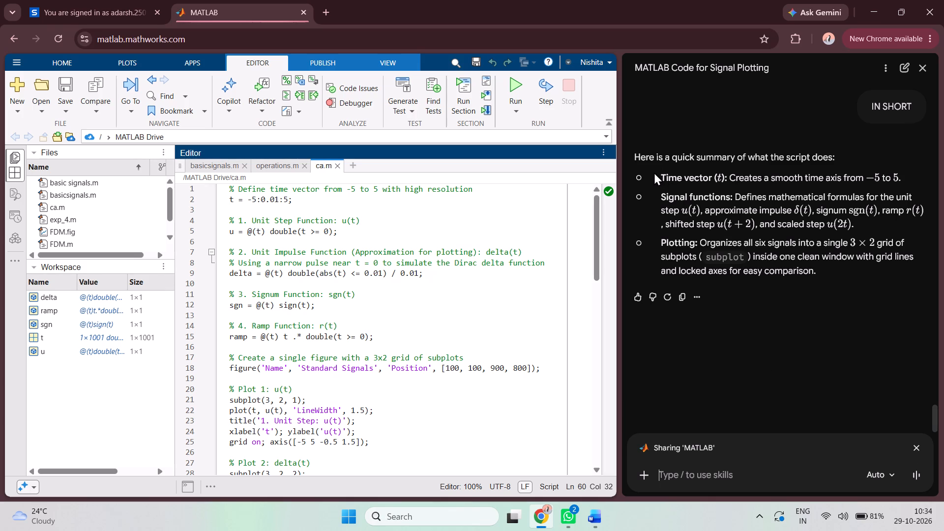
{"action": "left_click_drag", "start_coordinate": [654, 172], "coordinate": [773, 289]}
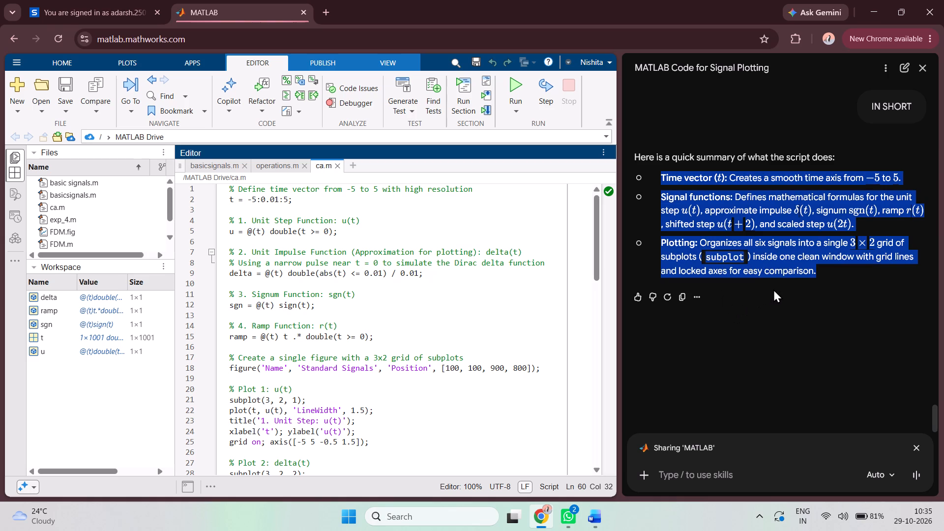
{"action": "left_click", "coordinate": [776, 323]}
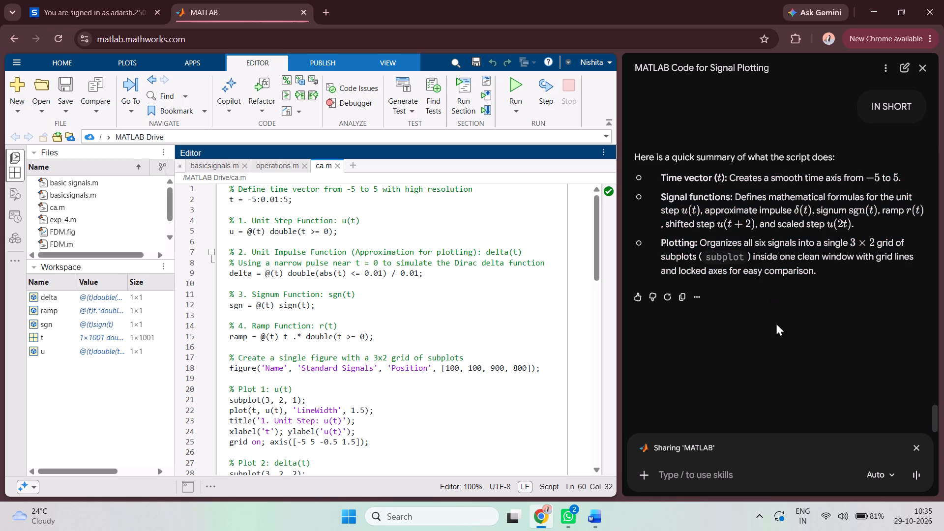
{"action": "scroll", "coordinate": [289, 273], "scroll_direction": "up", "scroll_amount": 5}
Switch back to the Word report and delete the blank lines between the inserted figure and the RESULT heading.
{"action": "left_click", "coordinate": [589, 524]}
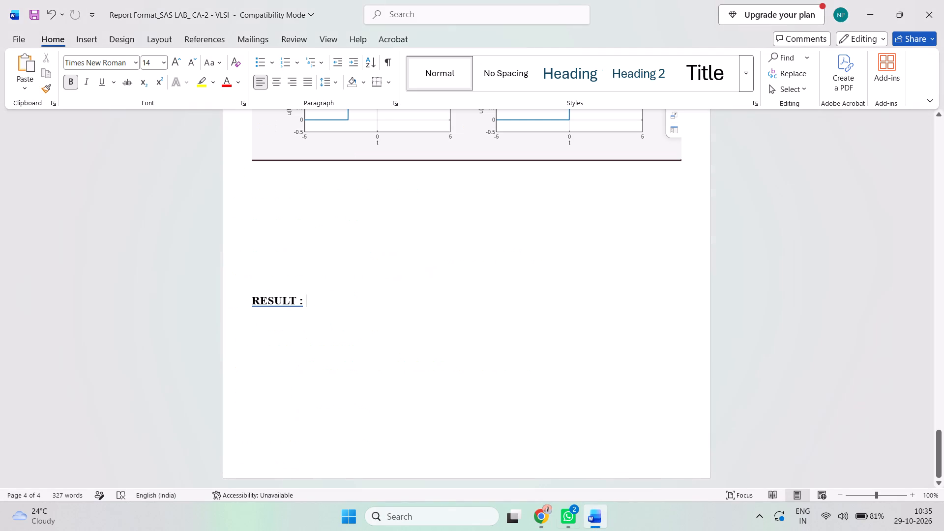
{"action": "left_click", "coordinate": [304, 281]}
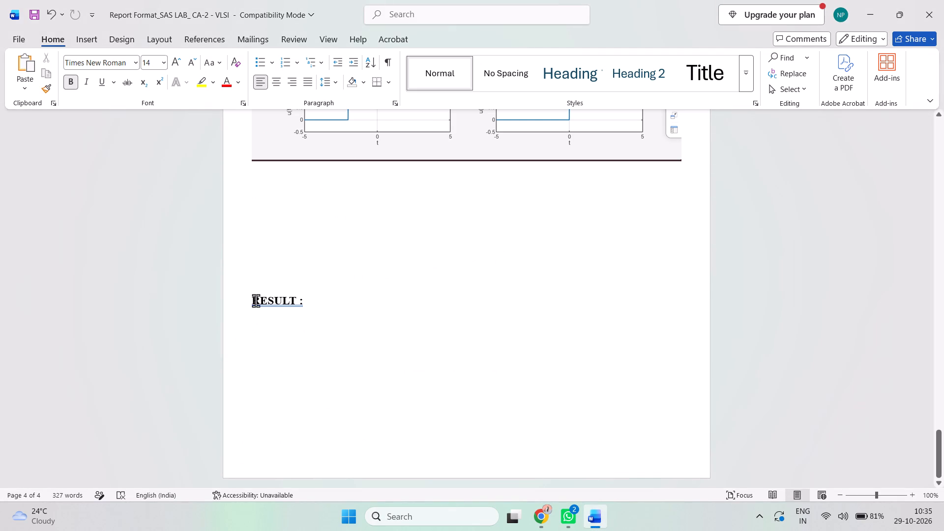
{"action": "left_click", "coordinate": [256, 300]}
{"action": "key", "text": "BackSpace"}
{"action": "key", "text": "BackSpace"}
{"action": "key", "text": "BackSpace"}
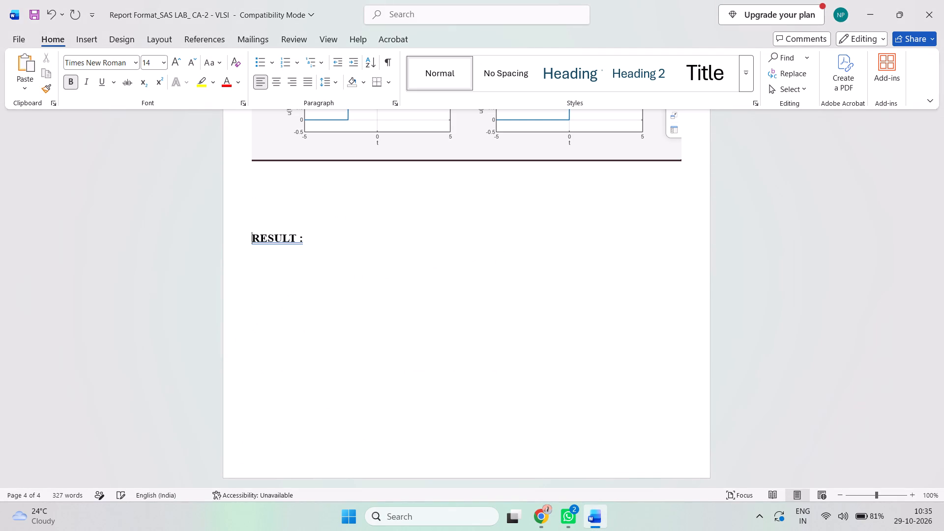
{"action": "key", "text": "BackSpace"}
{"action": "key", "text": "BackSpace"}
{"action": "key", "text": "BackSpace"}
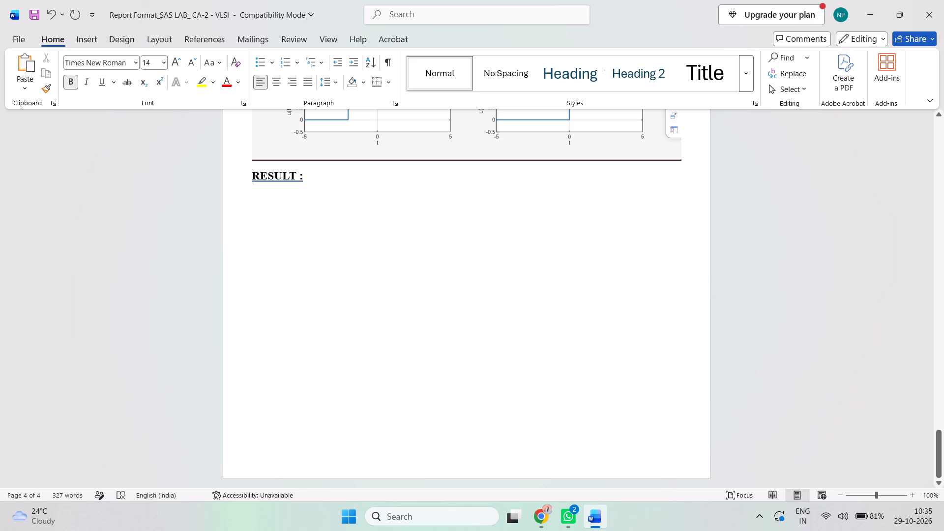
Start a new line below the RESULT heading.
{"action": "left_click", "coordinate": [321, 187]}
{"action": "key", "text": "Return"}
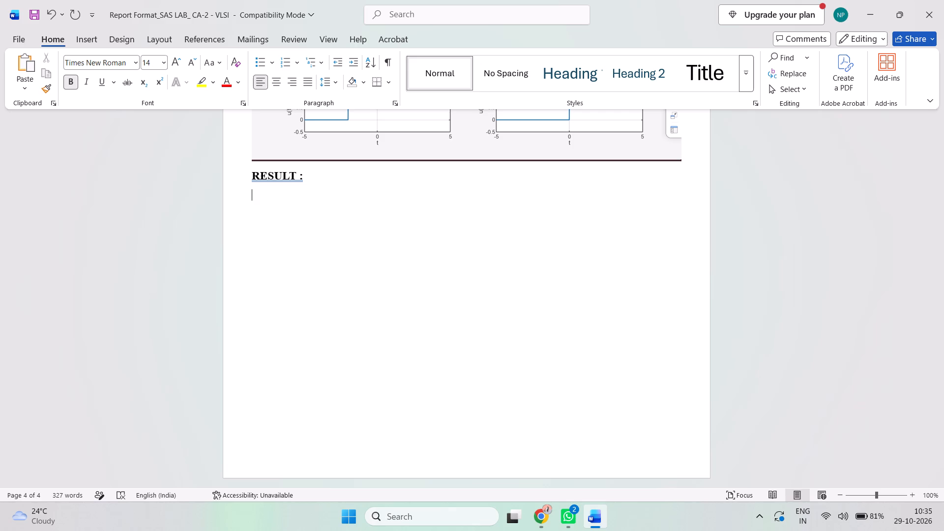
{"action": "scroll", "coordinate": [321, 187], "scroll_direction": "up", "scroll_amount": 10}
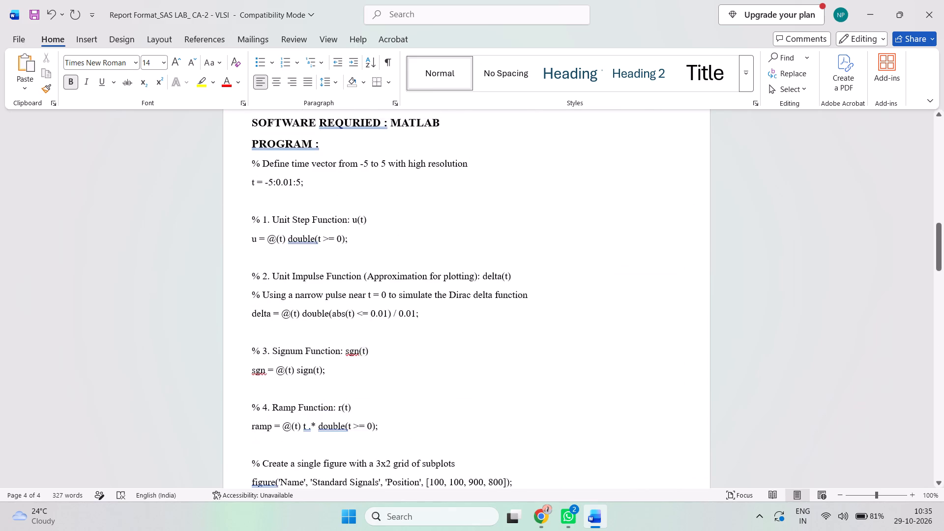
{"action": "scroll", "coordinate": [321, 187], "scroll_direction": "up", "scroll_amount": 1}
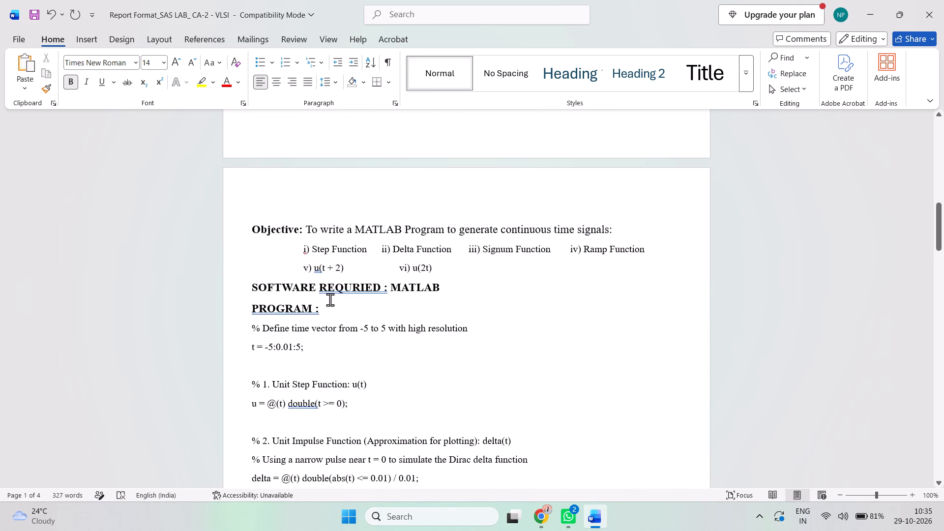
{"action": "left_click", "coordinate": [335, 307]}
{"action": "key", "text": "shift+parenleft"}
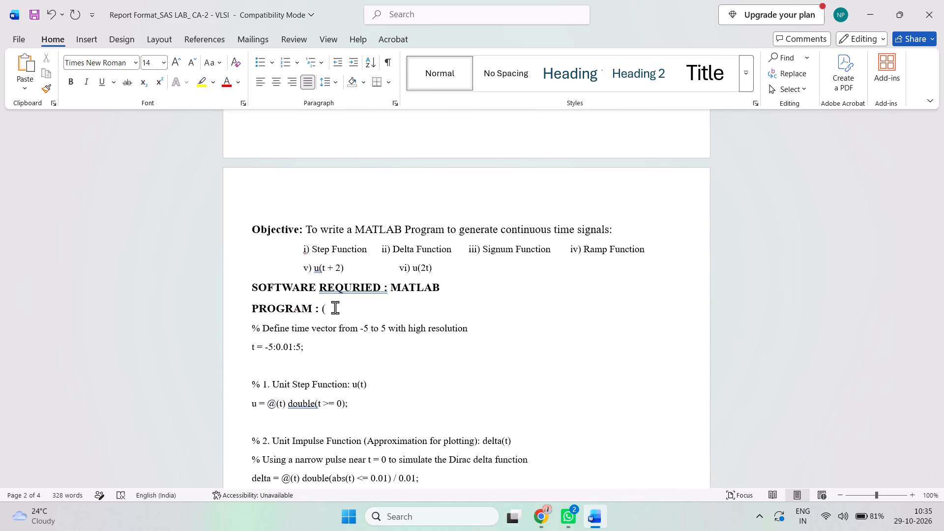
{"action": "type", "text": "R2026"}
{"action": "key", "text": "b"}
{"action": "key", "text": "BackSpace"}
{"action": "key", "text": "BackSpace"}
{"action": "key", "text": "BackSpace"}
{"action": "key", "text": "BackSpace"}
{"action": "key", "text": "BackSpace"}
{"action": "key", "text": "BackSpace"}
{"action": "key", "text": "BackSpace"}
Append "(R2026B)" after MATLAB on the SOFTWARE REQURIED line.
{"action": "left_click", "coordinate": [459, 294]}
{"action": "type", "text": "(R2026"}
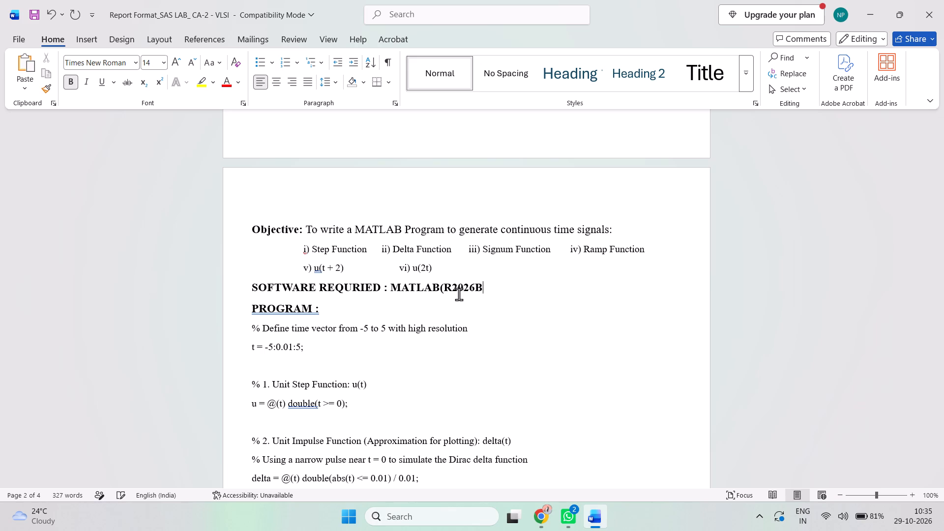
{"action": "key", "text": "shift+parenright"}
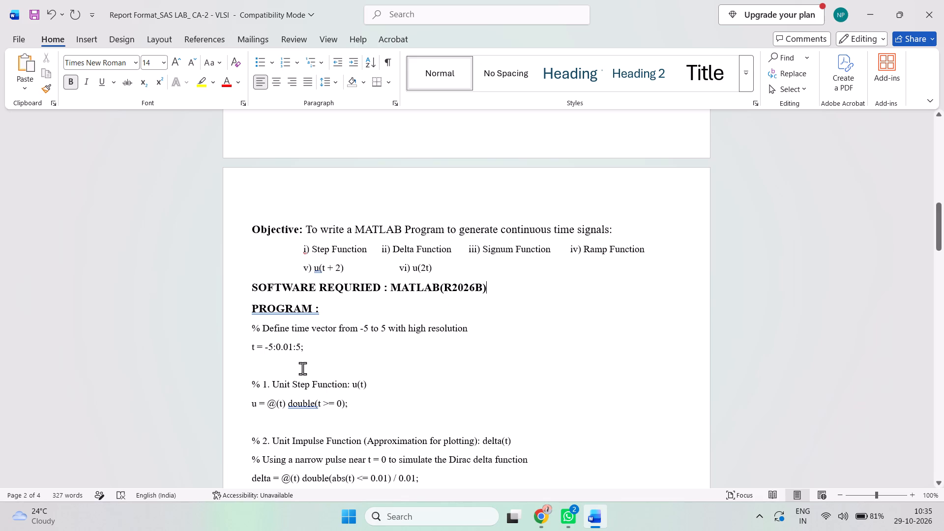
Delete the blank lines in the program code from below the time vector definition down to the "% Plot 1" comment.
{"action": "left_click", "coordinate": [302, 368]}
{"action": "key", "text": "BackSpace"}
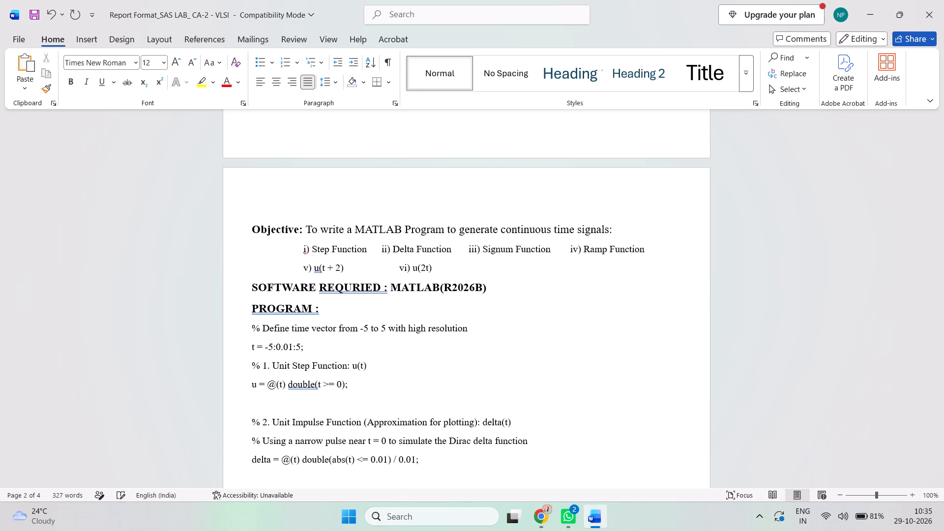
{"action": "scroll", "coordinate": [302, 368], "scroll_direction": "down", "scroll_amount": 1}
{"action": "left_click", "coordinate": [279, 300]}
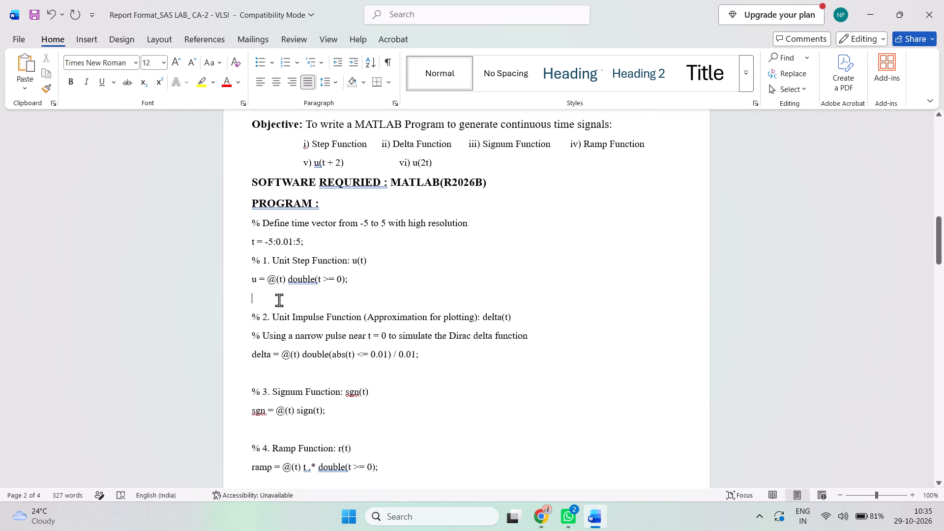
{"action": "key", "text": "BackSpace"}
{"action": "left_click", "coordinate": [264, 370]}
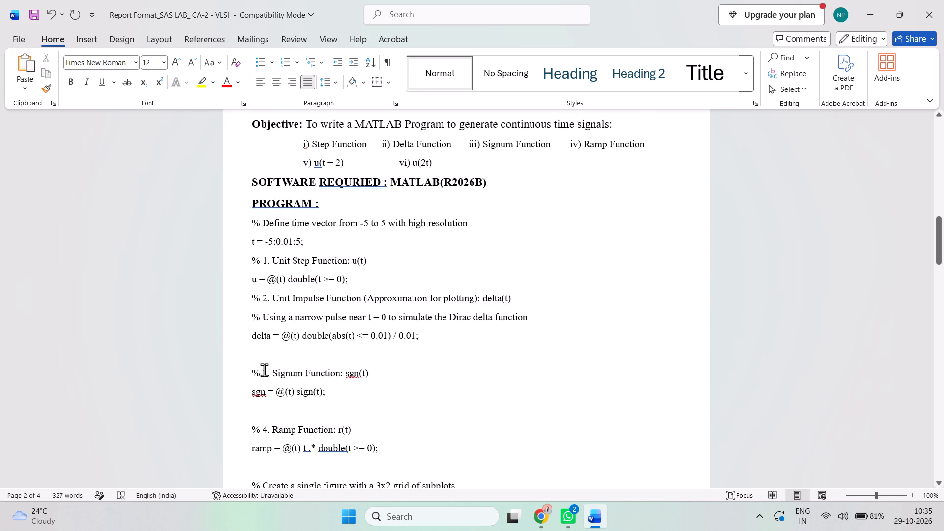
{"action": "left_click", "coordinate": [279, 358]}
{"action": "key", "text": "BackSpace"}
{"action": "scroll", "coordinate": [279, 358], "scroll_direction": "down", "scroll_amount": 1}
{"action": "left_click", "coordinate": [274, 258]}
{"action": "key", "text": "BackSpace"}
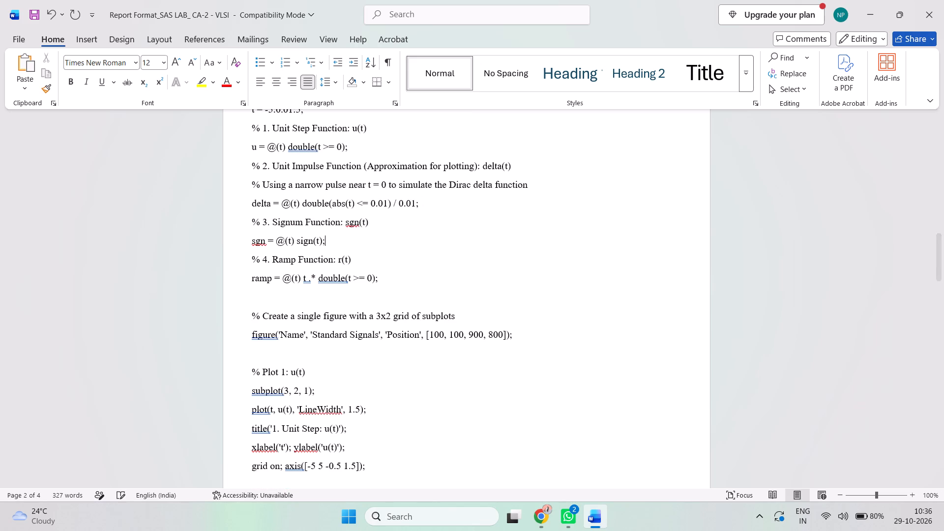
{"action": "left_click", "coordinate": [262, 297]}
{"action": "key", "text": "BackSpace"}
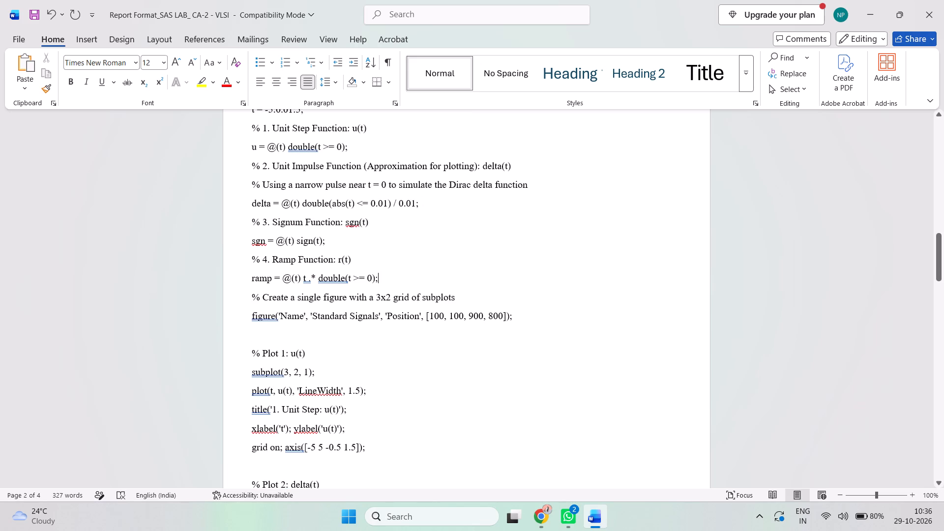
{"action": "left_click", "coordinate": [258, 337]}
{"action": "key", "text": "BackSpace"}
Delete the blank lines before the Plot 2, Plot 3, Plot 4, Plot 5 and Plot 6 blocks of the program code.
{"action": "scroll", "coordinate": [258, 337], "scroll_direction": "down", "scroll_amount": 1}
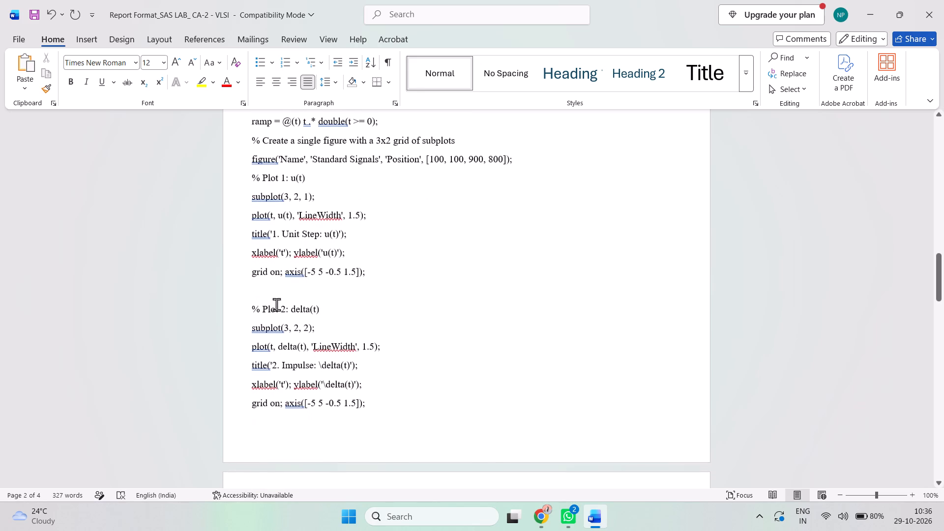
{"action": "left_click", "coordinate": [287, 292]}
{"action": "key", "text": "BackSpace"}
{"action": "scroll", "coordinate": [287, 292], "scroll_direction": "down", "scroll_amount": 1}
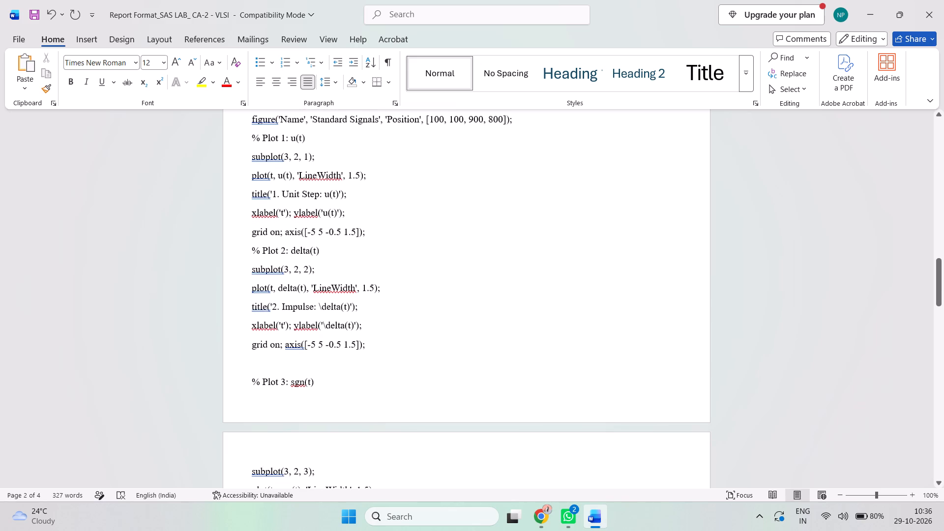
{"action": "left_click", "coordinate": [282, 361]}
{"action": "key", "text": "BackSpace"}
{"action": "scroll", "coordinate": [282, 361], "scroll_direction": "down", "scroll_amount": 2}
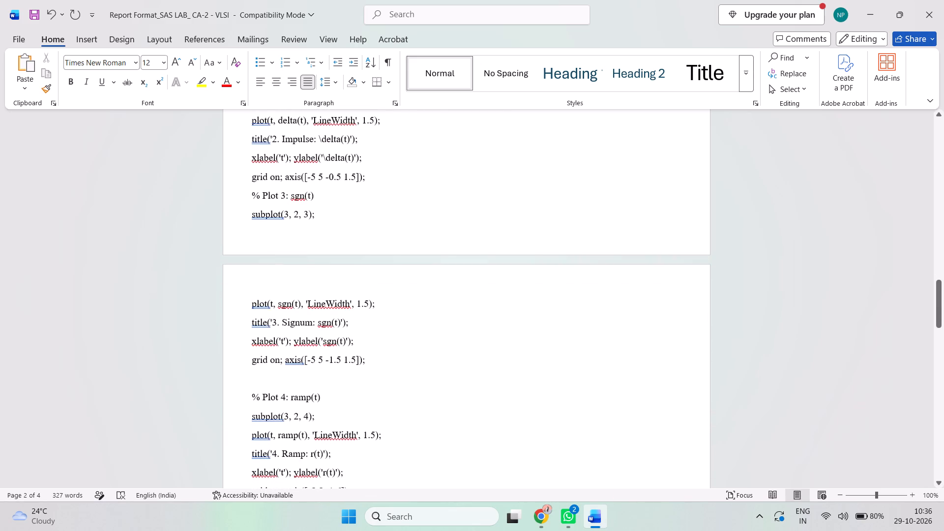
{"action": "left_click", "coordinate": [276, 373]}
{"action": "key", "text": "BackSpace"}
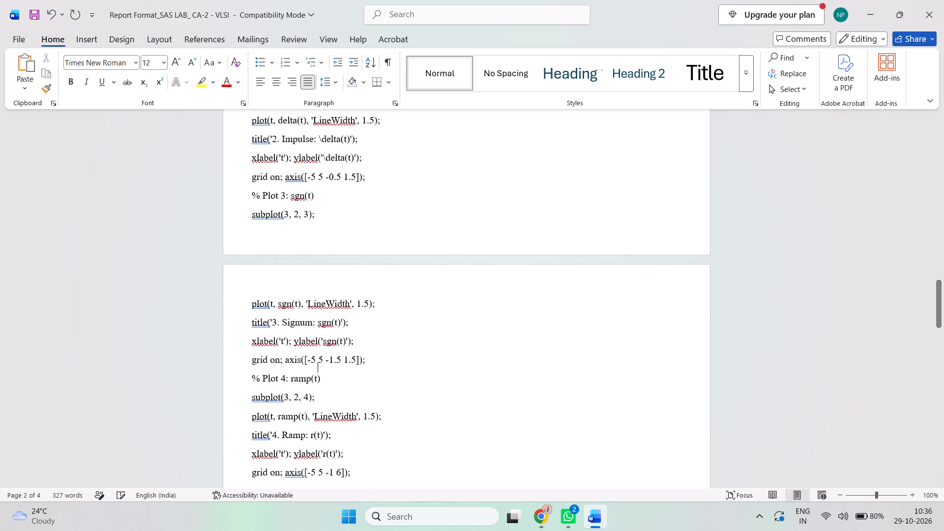
{"action": "scroll", "coordinate": [276, 373], "scroll_direction": "down", "scroll_amount": 3}
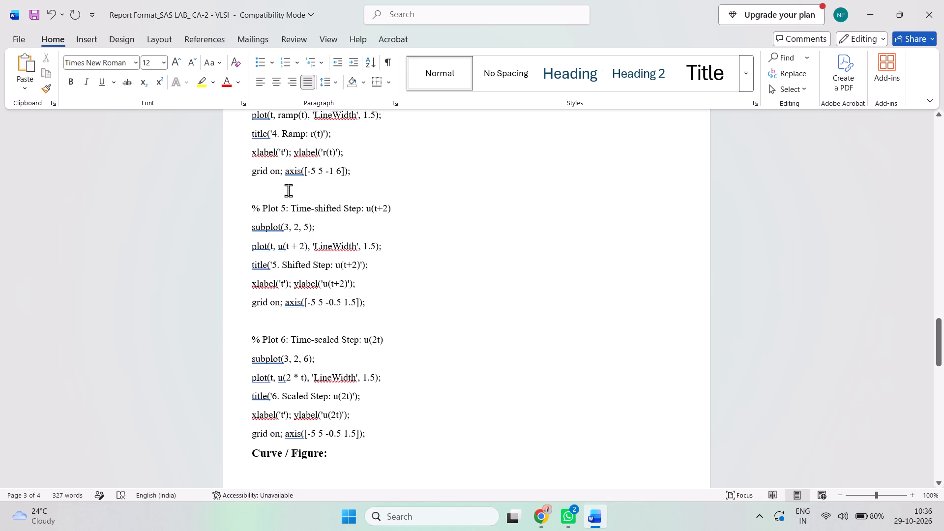
{"action": "left_click", "coordinate": [288, 190]}
{"action": "key", "text": "BackSpace"}
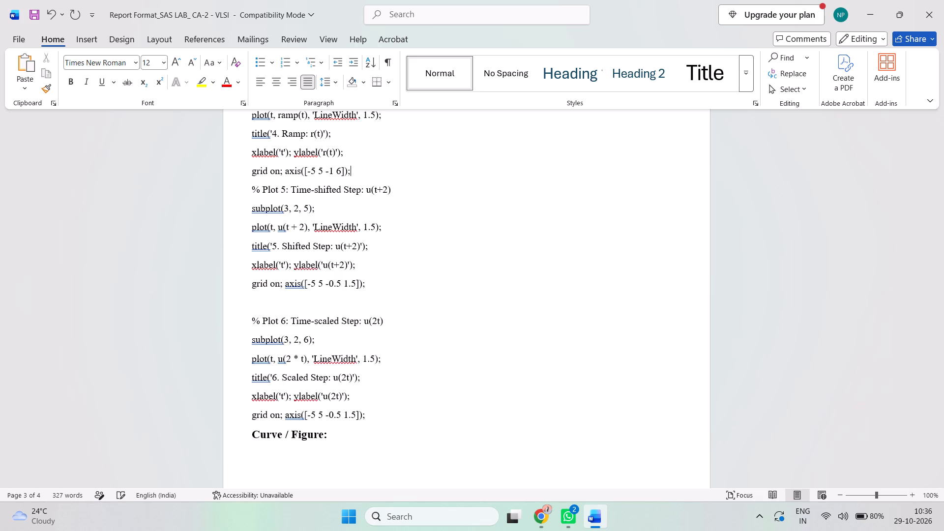
{"action": "scroll", "coordinate": [288, 190], "scroll_direction": "down", "scroll_amount": 1}
{"action": "left_click", "coordinate": [297, 198]}
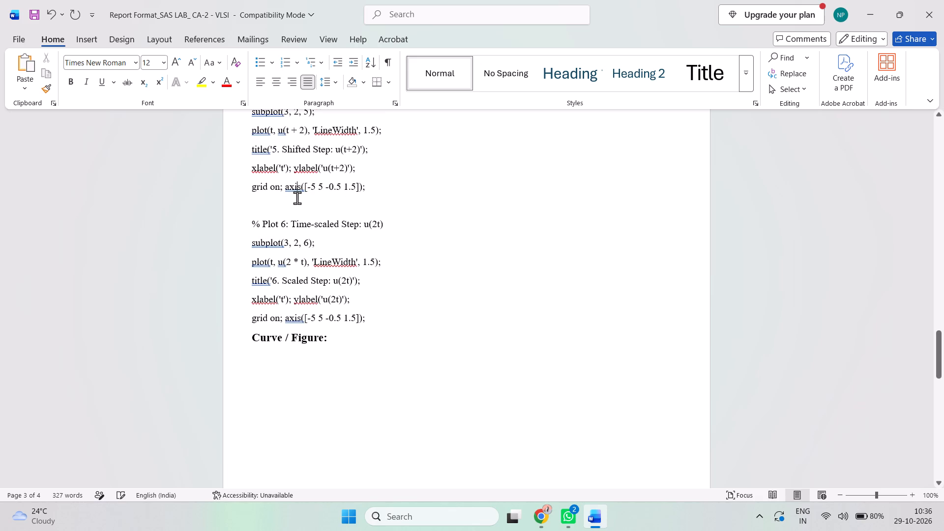
{"action": "left_click", "coordinate": [297, 209]}
{"action": "key", "text": "BackSpace"}
Copy the "Curve / Figure:" heading below the program code and remove it from there.
{"action": "scroll", "coordinate": [297, 209], "scroll_direction": "down", "scroll_amount": 5}
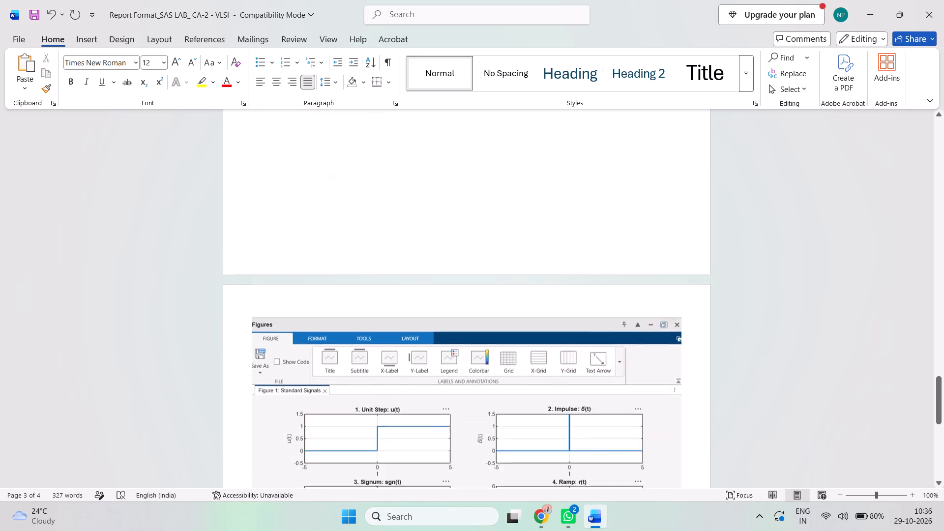
{"action": "scroll", "coordinate": [297, 209], "scroll_direction": "up", "scroll_amount": 3}
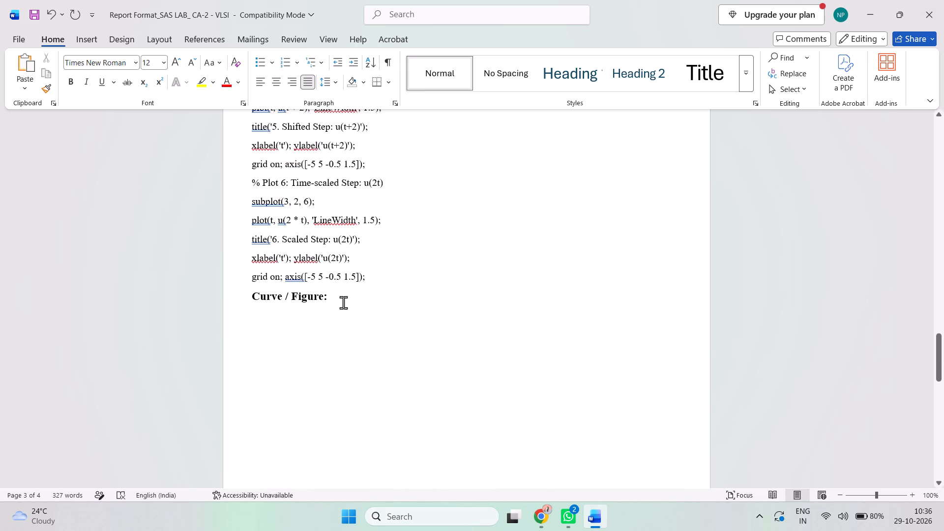
{"action": "left_click_drag", "start_coordinate": [335, 296], "coordinate": [265, 295]}
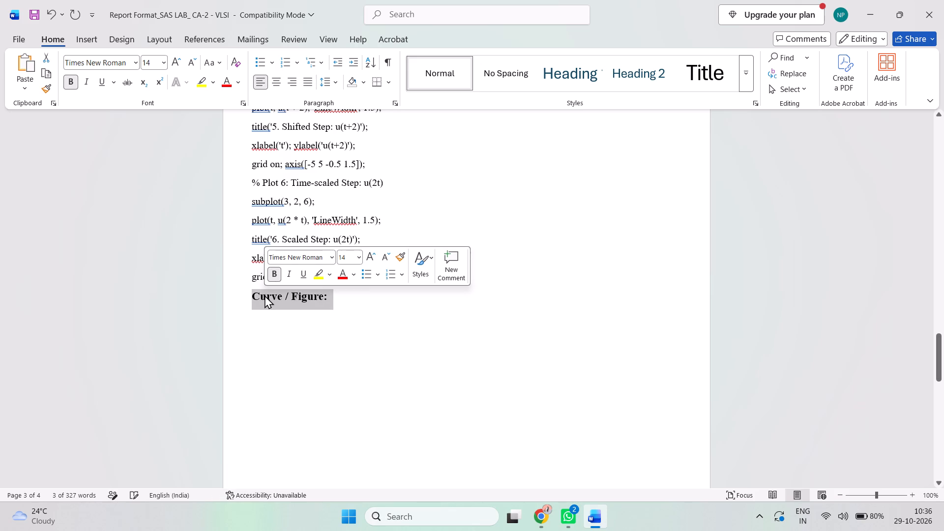
{"action": "key", "text": "ctrl+c"}
{"action": "key", "text": "BackSpace"}
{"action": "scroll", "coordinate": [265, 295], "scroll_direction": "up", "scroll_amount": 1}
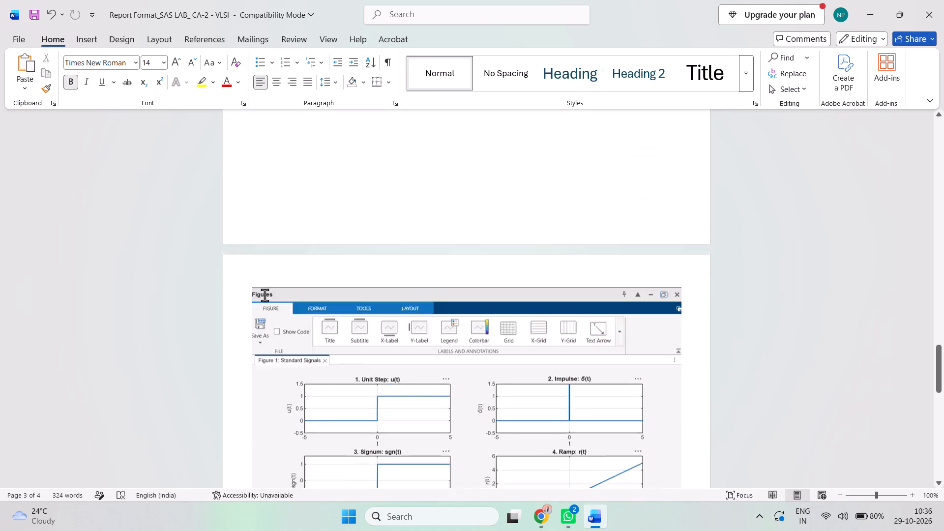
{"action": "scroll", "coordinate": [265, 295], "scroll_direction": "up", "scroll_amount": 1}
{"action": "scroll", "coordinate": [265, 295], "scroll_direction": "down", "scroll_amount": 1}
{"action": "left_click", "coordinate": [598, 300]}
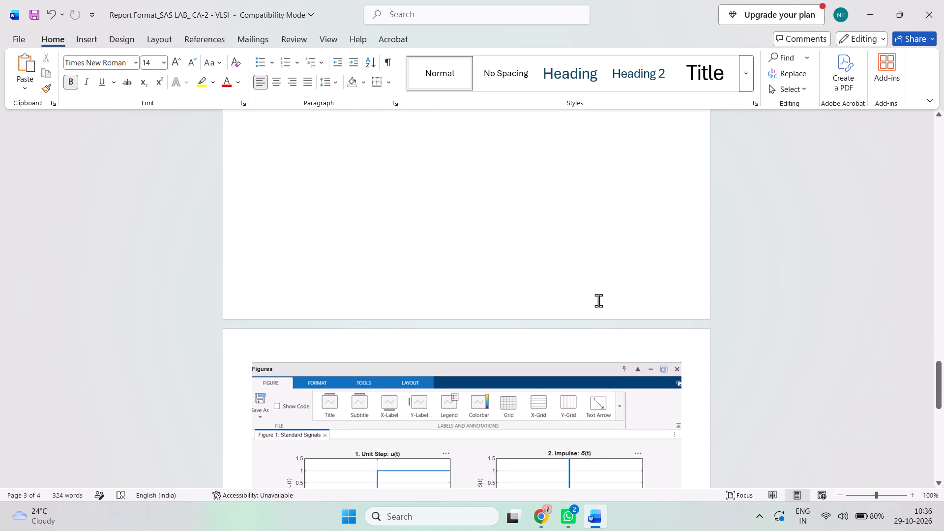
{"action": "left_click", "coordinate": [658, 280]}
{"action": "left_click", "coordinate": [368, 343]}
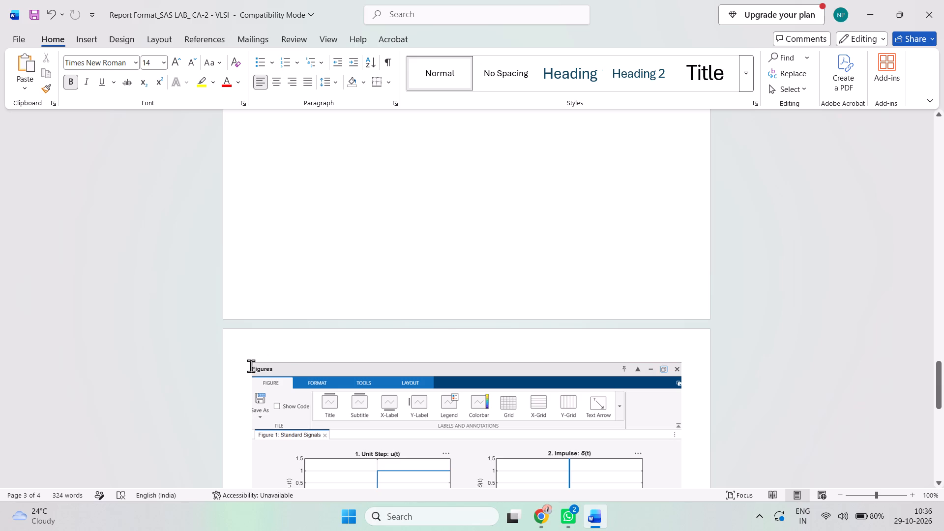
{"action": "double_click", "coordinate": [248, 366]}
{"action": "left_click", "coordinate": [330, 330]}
Add blank lines after the last code line until they reach the figure's page, and paste the "Curve / Figure:" heading above the figure.
{"action": "scroll", "coordinate": [330, 330], "scroll_direction": "up", "scroll_amount": 1}
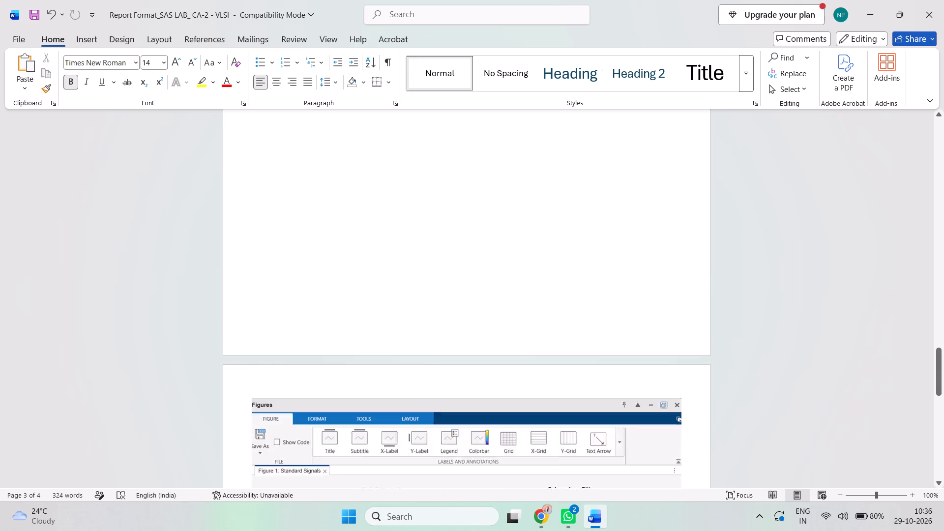
{"action": "scroll", "coordinate": [330, 330], "scroll_direction": "up", "scroll_amount": 1}
{"action": "left_click", "coordinate": [369, 350]}
{"action": "key", "text": "Return"}
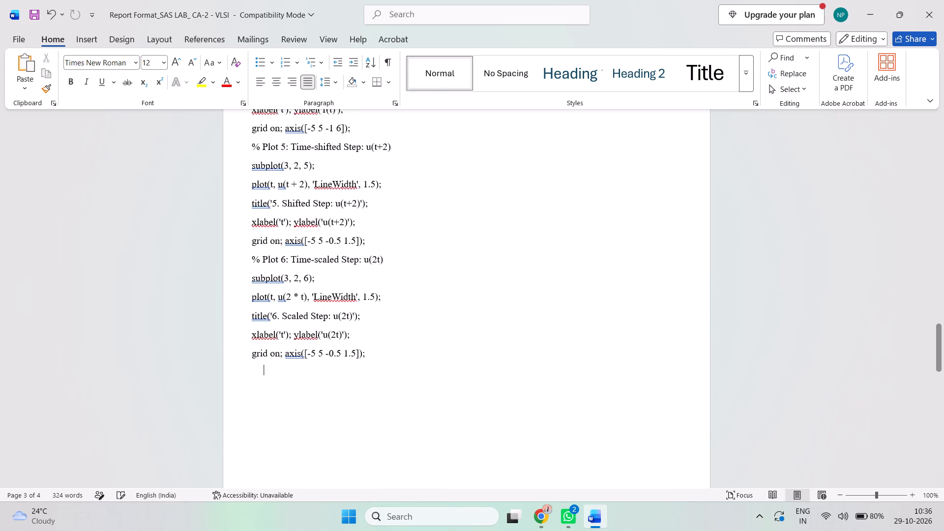
{"action": "key", "text": "Return"}
{"action": "key", "text": "Return"}
{"action": "key", "text": "Return"}
{"action": "key", "text": "Return"}
{"action": "scroll", "coordinate": [369, 350], "scroll_direction": "down", "scroll_amount": 2}
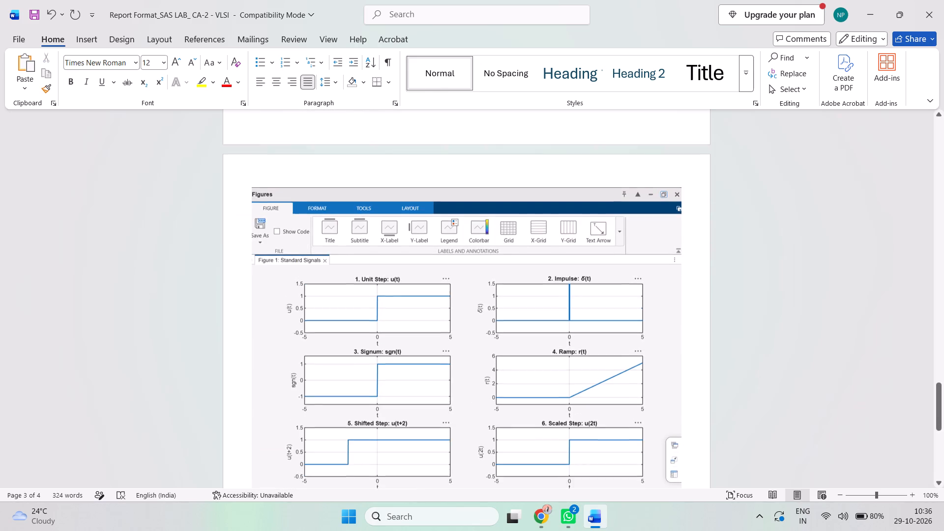
{"action": "scroll", "coordinate": [369, 350], "scroll_direction": "down", "scroll_amount": 1}
{"action": "key", "text": "Return"}
{"action": "key", "text": "Return"}
{"action": "key", "text": "Return"}
{"action": "key", "text": "Return"}
{"action": "key", "text": "Return"}
{"action": "key", "text": "Return"}
{"action": "key", "text": "Return"}
{"action": "key", "text": "Return"}
{"action": "key", "text": "Return"}
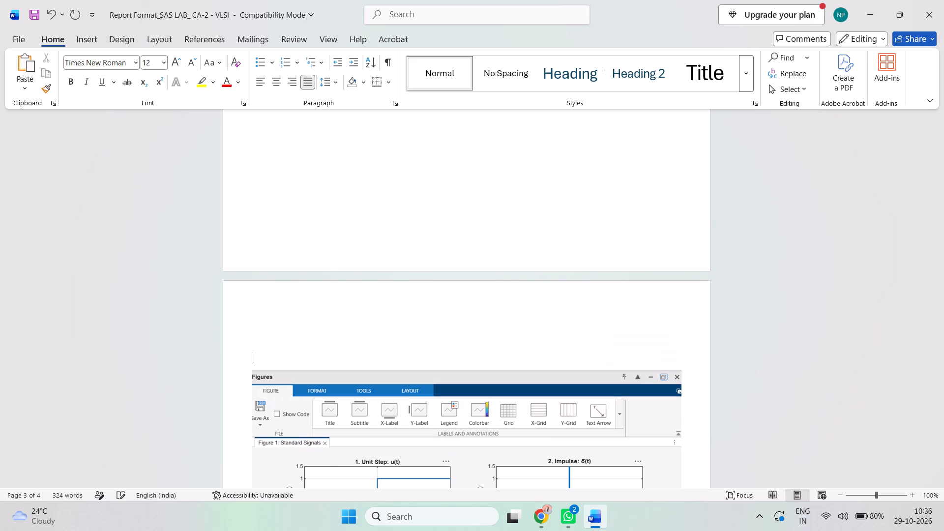
{"action": "key", "text": "ctrl+v"}
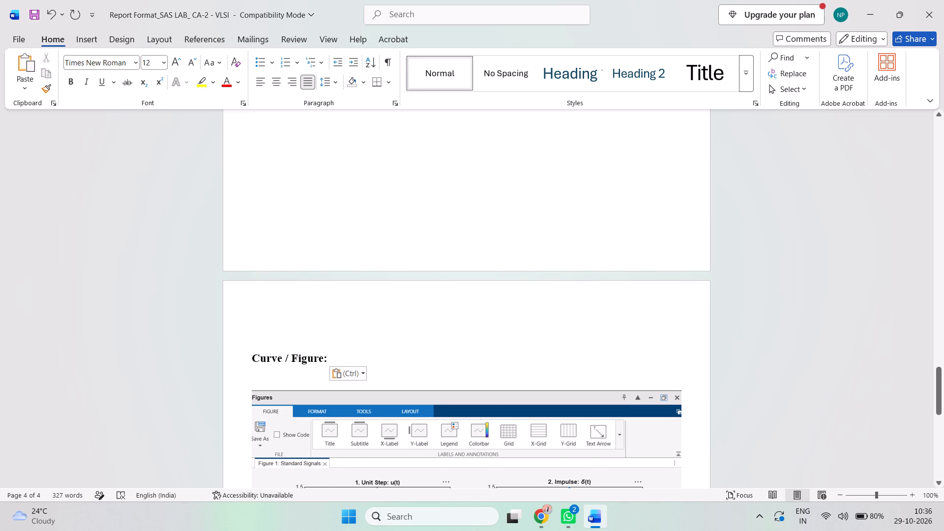
Delete the blank line between the "Curve / Figure:" heading and the figure.
{"action": "double_click", "coordinate": [253, 386]}
{"action": "key", "text": "BackSpace"}
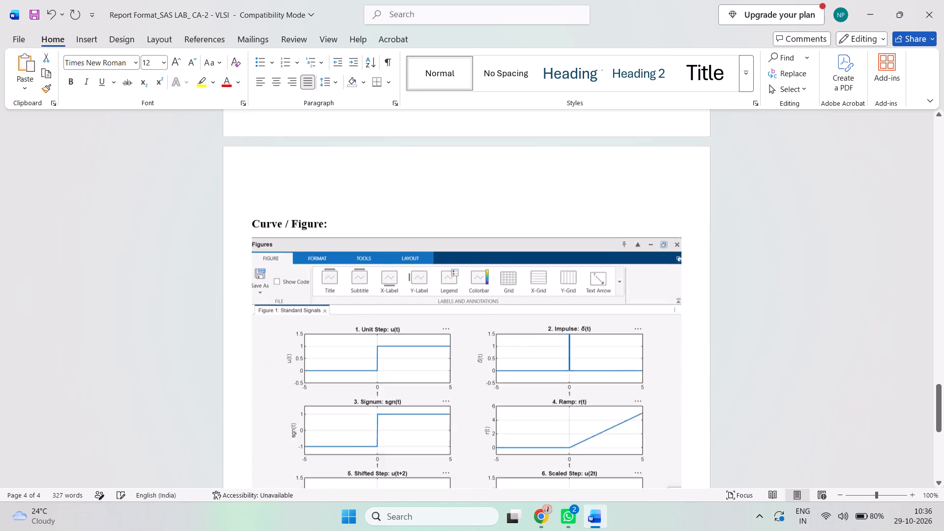
{"action": "scroll", "coordinate": [253, 386], "scroll_direction": "down", "scroll_amount": 5}
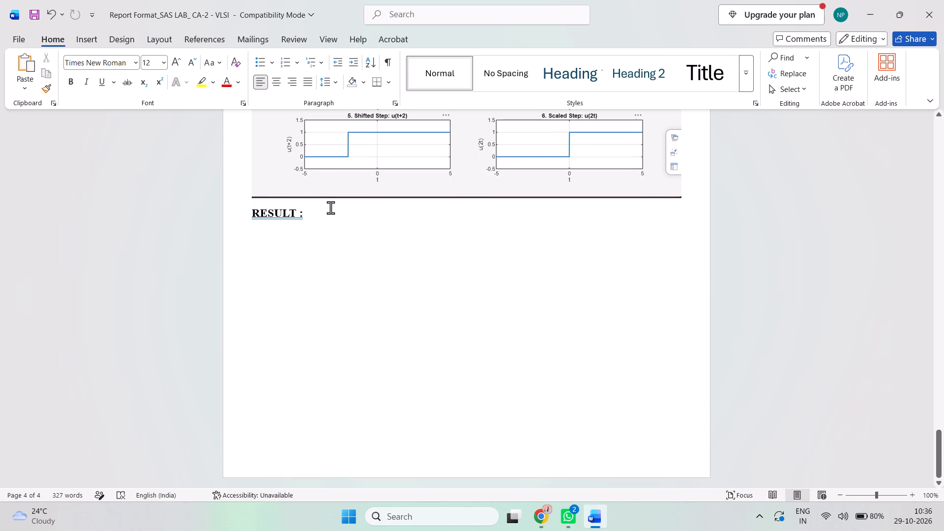
Write the sentence "All the signals are plotted." after the "RESULT :" heading below the figure.
{"action": "left_click", "coordinate": [330, 206]}
{"action": "key", "text": "a"}
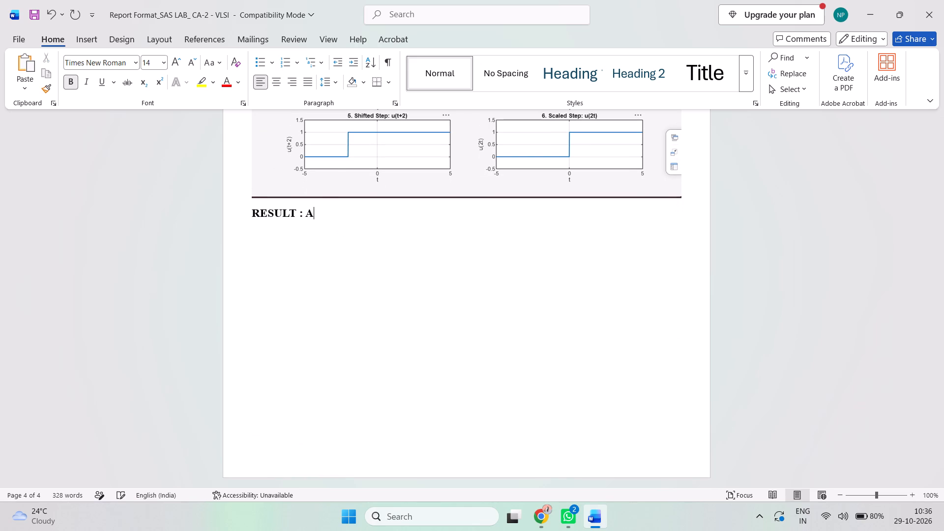
{"action": "type", "text": "ll"}
{"action": "key", "text": "space"}
{"action": "type", "text": "the signals are plotyted"}
{"action": "key", "text": "Delete"}
{"action": "key", "text": "BackSpace"}
{"action": "key", "text": "BackSpace"}
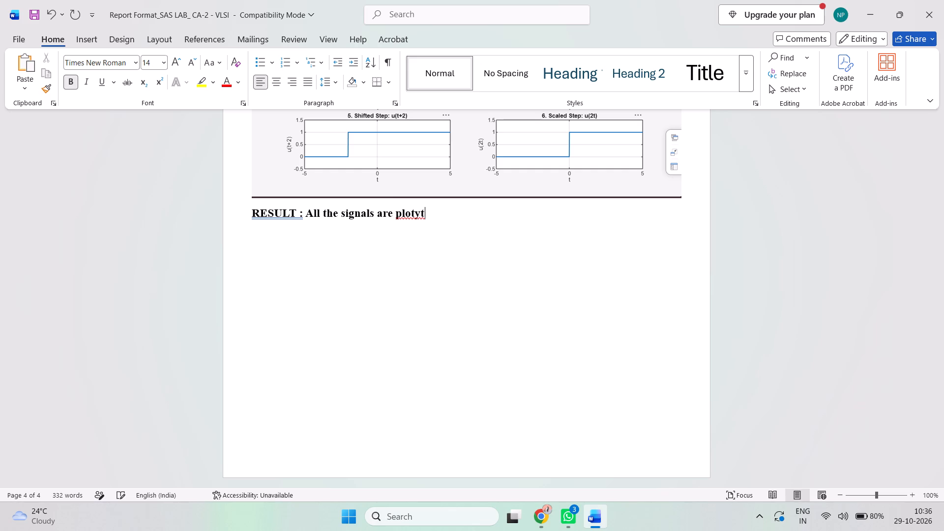
{"action": "key", "text": "BackSpace"}
{"action": "key", "text": "BackSpace"}
{"action": "type", "text": "tled."}
{"action": "key", "text": "BackSpace"}
{"action": "key", "text": "BackSpace"}
{"action": "key", "text": "BackSpace"}
{"action": "key", "text": "BackSpace"}
{"action": "type", "text": "ed"}
{"action": "key", "text": "period"}
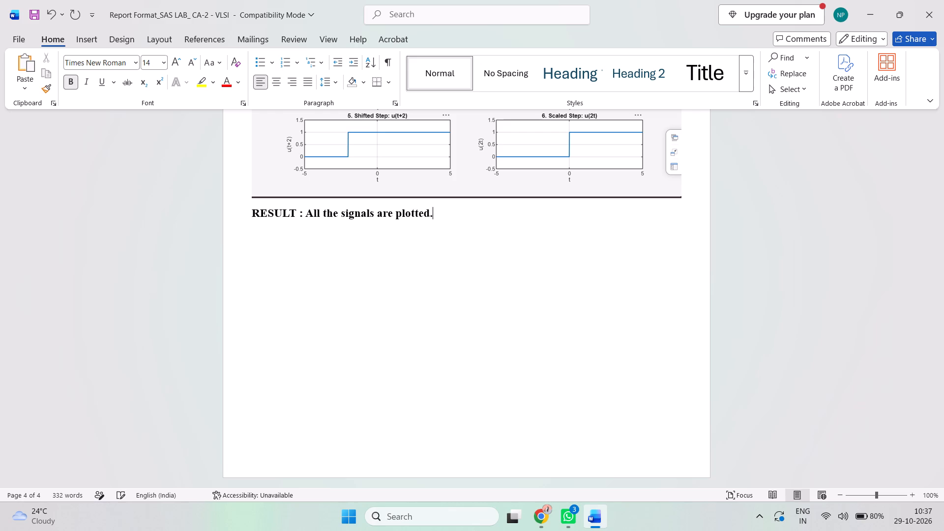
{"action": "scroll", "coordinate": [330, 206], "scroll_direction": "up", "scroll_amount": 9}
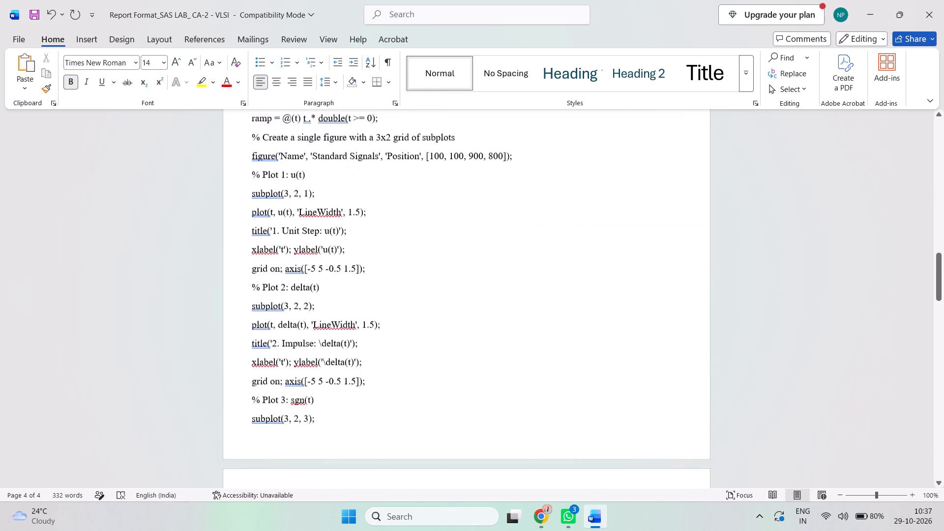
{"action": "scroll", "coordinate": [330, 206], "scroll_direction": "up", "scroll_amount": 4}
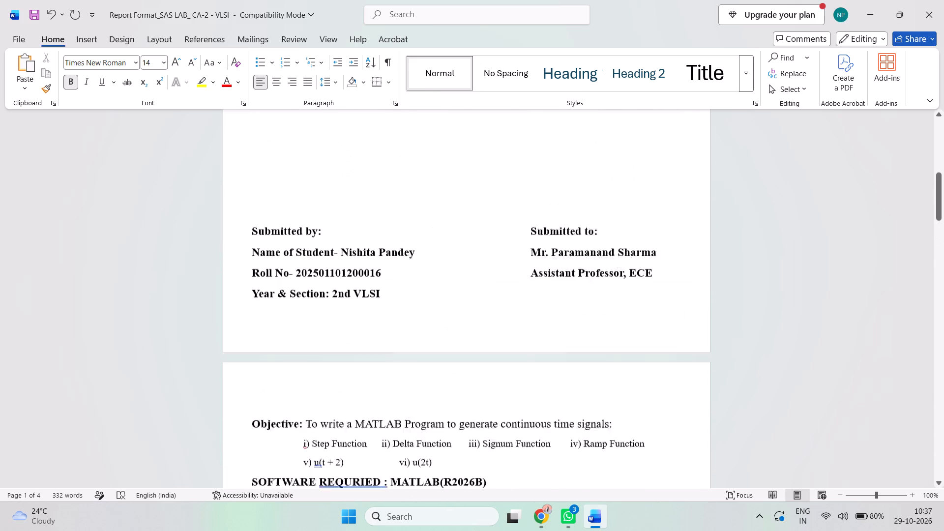
Review the cover page's date, student details and submission details.
{"action": "scroll", "coordinate": [330, 206], "scroll_direction": "up", "scroll_amount": 4}
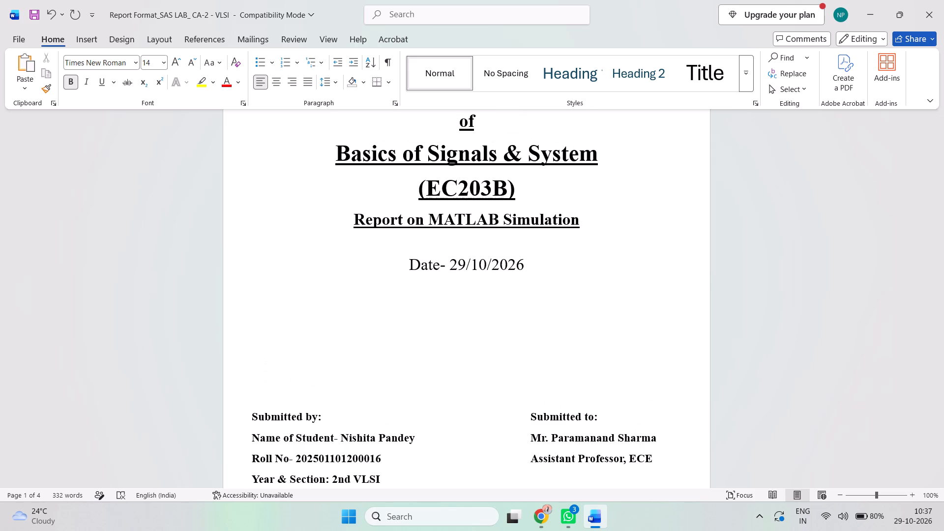
{"action": "scroll", "coordinate": [330, 206], "scroll_direction": "down", "scroll_amount": 1}
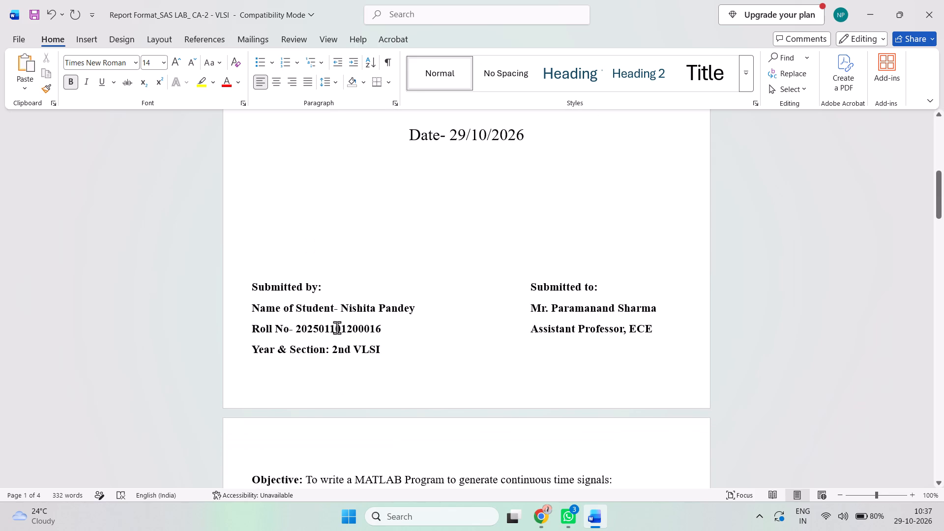
{"action": "scroll", "coordinate": [340, 332], "scroll_direction": "up", "scroll_amount": 5, "text": "ctrl"}
{"action": "scroll", "coordinate": [340, 332], "scroll_direction": "down", "scroll_amount": 1}
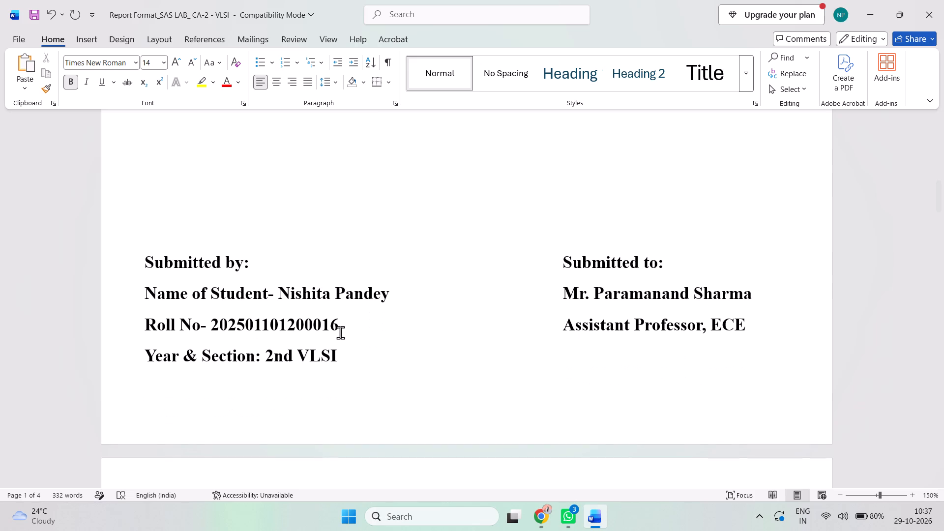
Switch to the Chrome browser.
{"action": "left_click", "coordinate": [552, 520]}
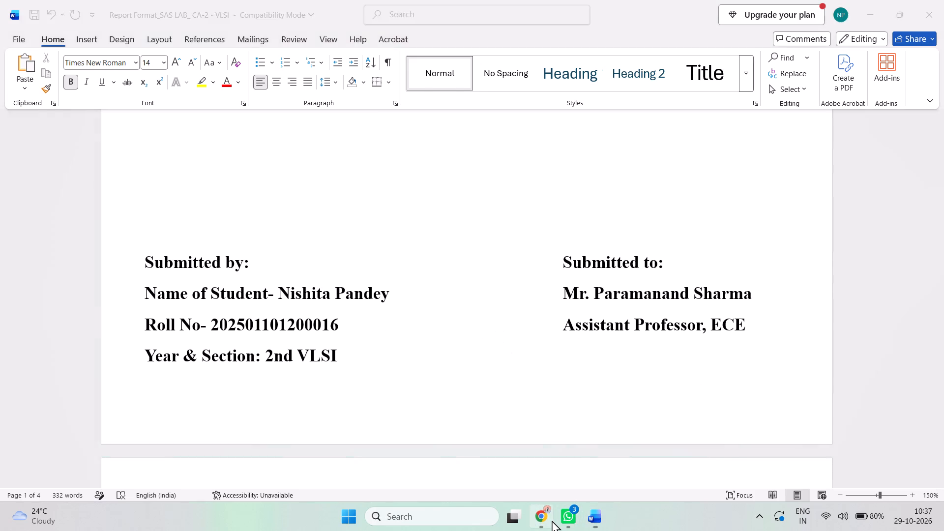
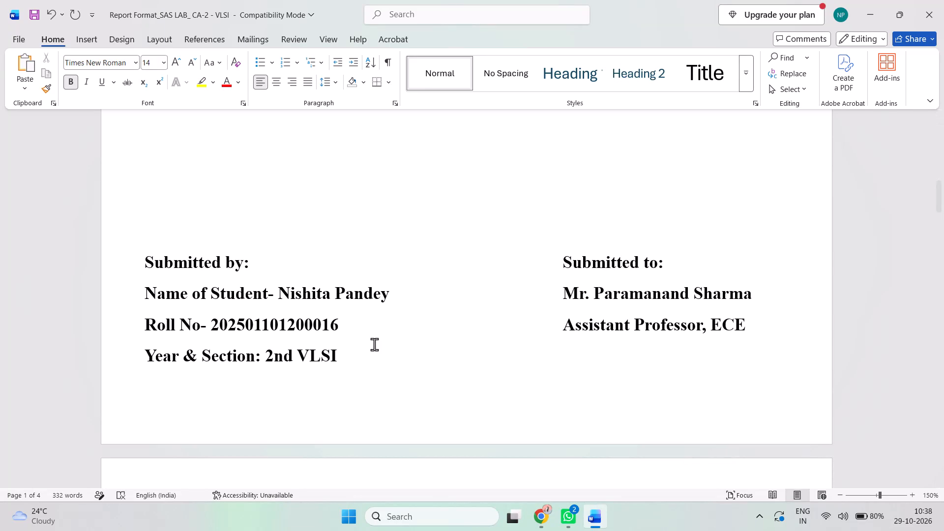
Replace the student's roll number under "Submitted by:" on the cover page with the correct roll number.
{"action": "left_click_drag", "start_coordinate": [345, 324], "coordinate": [229, 326]}
{"action": "key", "text": "BackSpace"}
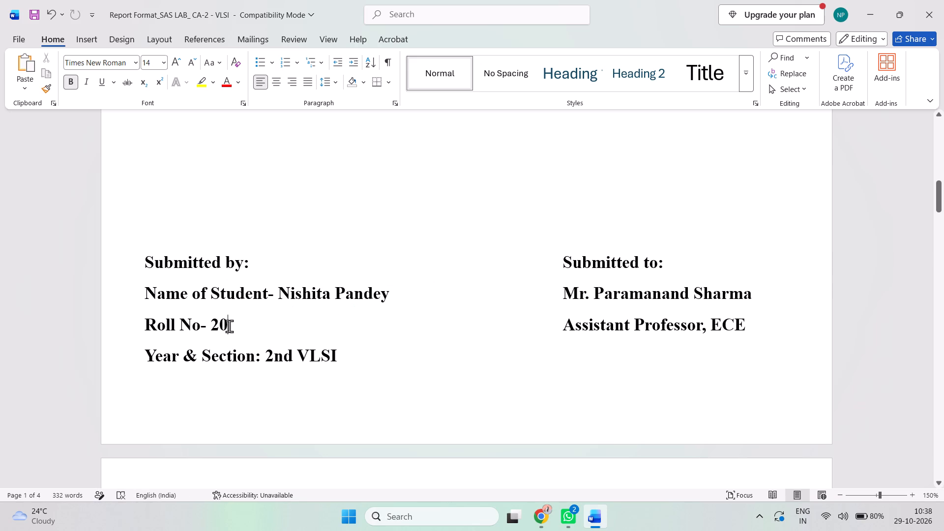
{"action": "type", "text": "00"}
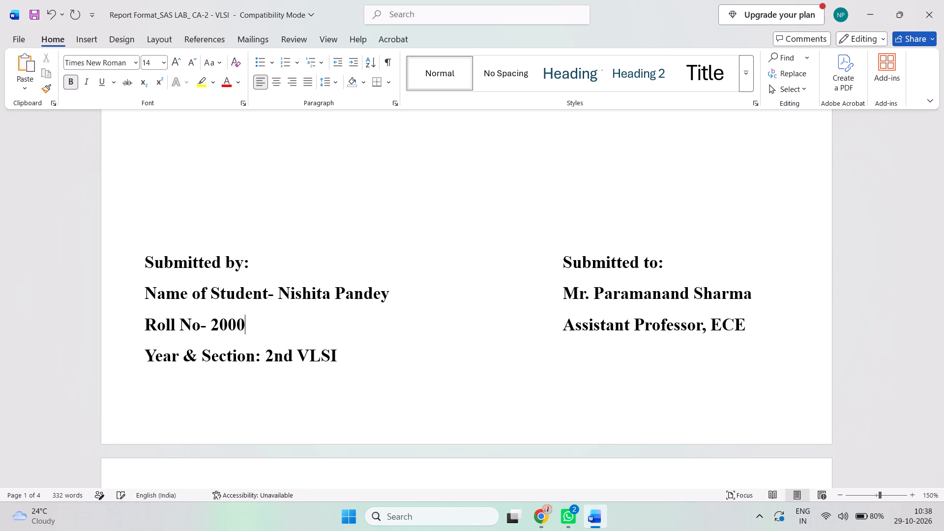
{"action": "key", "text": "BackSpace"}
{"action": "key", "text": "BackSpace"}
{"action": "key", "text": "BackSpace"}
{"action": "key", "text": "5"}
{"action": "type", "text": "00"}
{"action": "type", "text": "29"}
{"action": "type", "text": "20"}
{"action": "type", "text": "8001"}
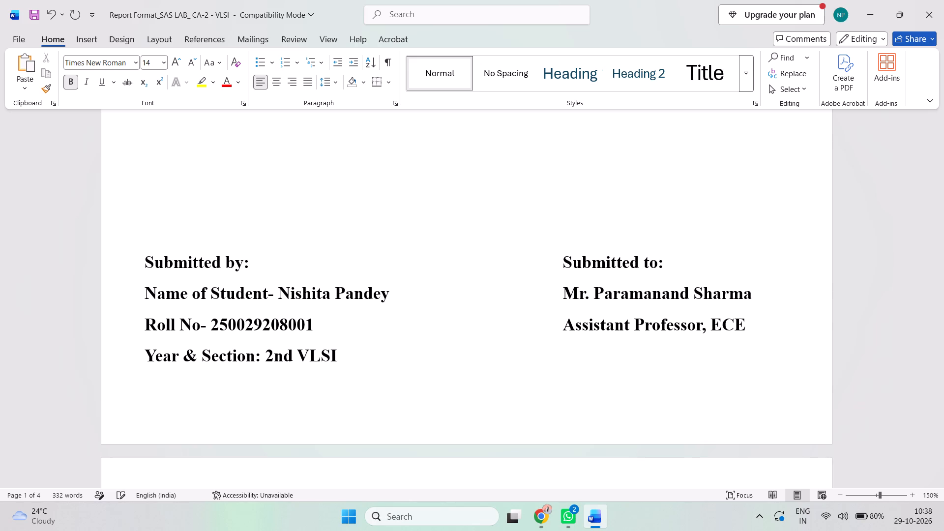
Complete the student's roll number on the cover page with its final digit and save the report.
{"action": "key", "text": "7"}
{"action": "left_click", "coordinate": [36, 20]}
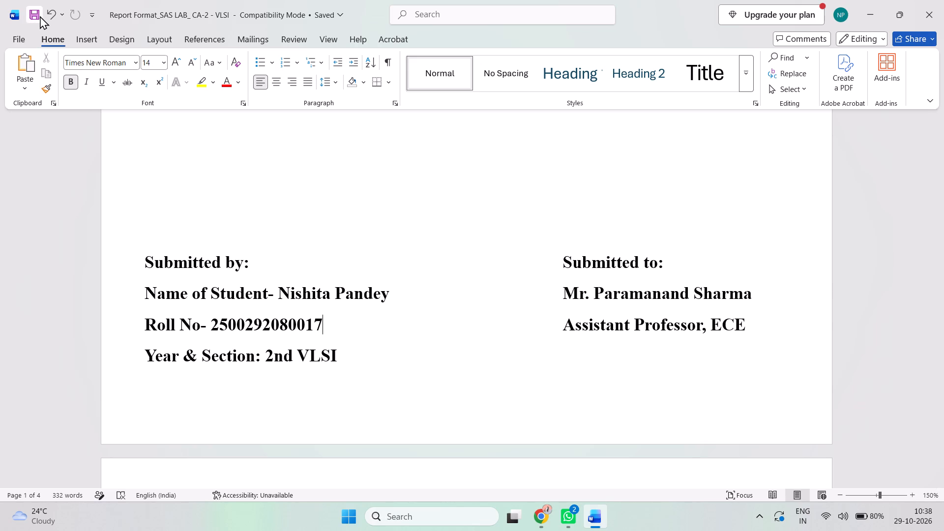
{"action": "left_click", "coordinate": [39, 16]}
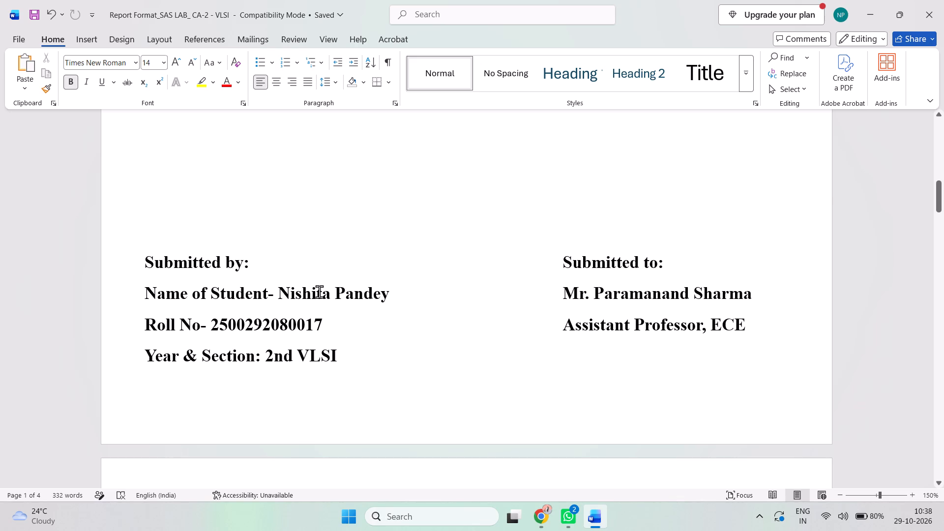
{"action": "scroll", "coordinate": [146, 134], "scroll_direction": "left", "scroll_amount": 1}
{"action": "left_click", "coordinate": [34, 16]}
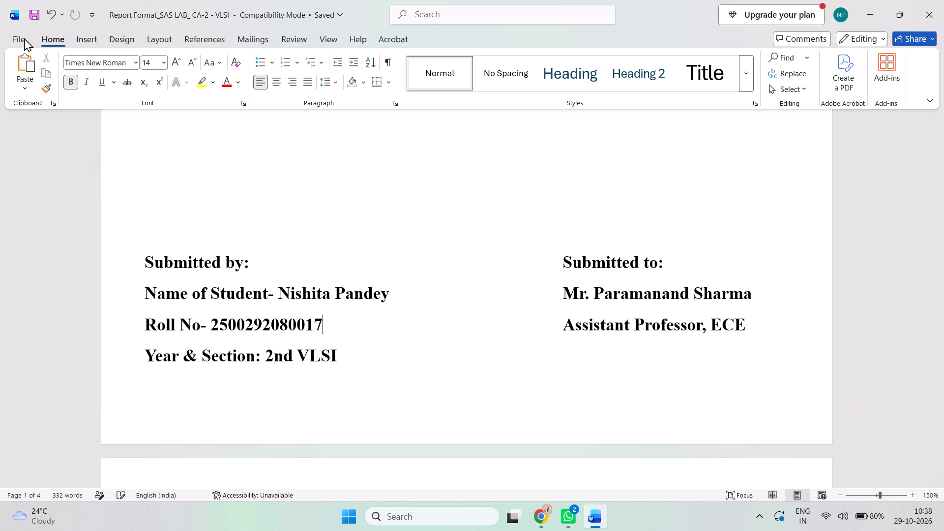
Review the whole report from the cover page through the program code to the last page.
{"action": "scroll", "coordinate": [242, 144], "scroll_direction": "up", "scroll_amount": 2}
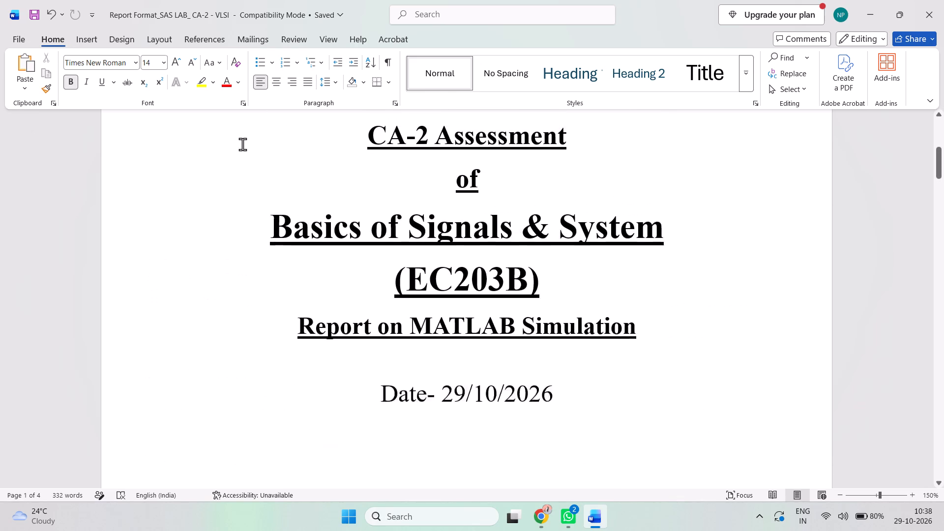
{"action": "scroll", "coordinate": [242, 144], "scroll_direction": "up", "scroll_amount": 1}
{"action": "scroll", "coordinate": [242, 144], "scroll_direction": "down", "scroll_amount": 2}
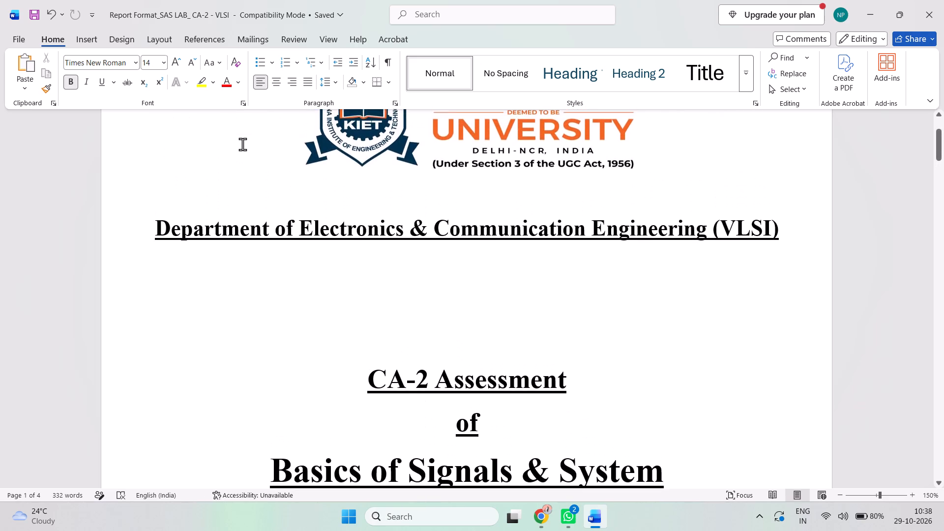
{"action": "scroll", "coordinate": [242, 144], "scroll_direction": "down", "scroll_amount": 1}
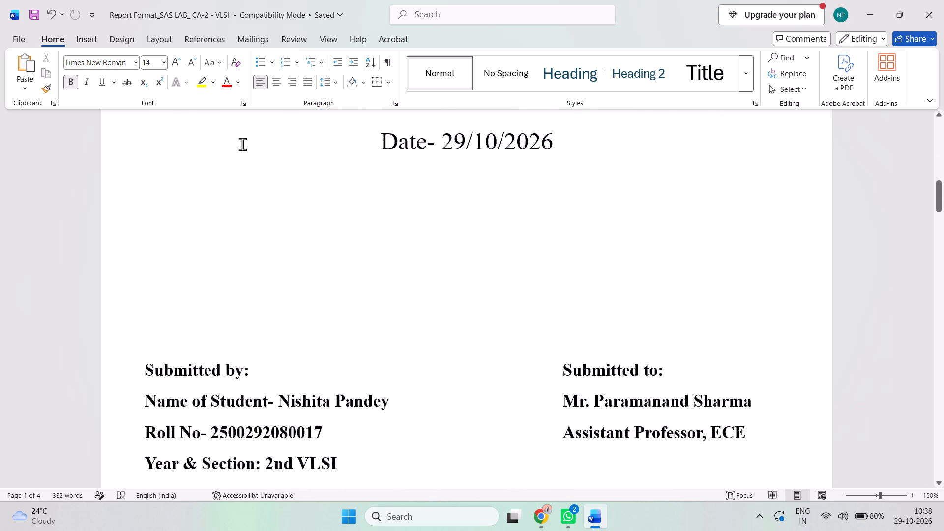
{"action": "scroll", "coordinate": [242, 144], "scroll_direction": "down", "scroll_amount": 4}
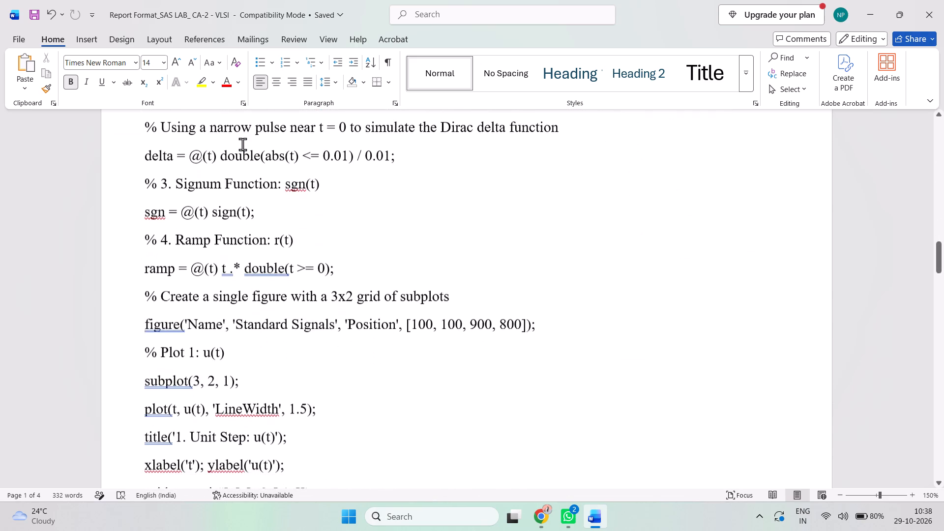
{"action": "scroll", "coordinate": [242, 144], "scroll_direction": "down", "scroll_amount": 5}
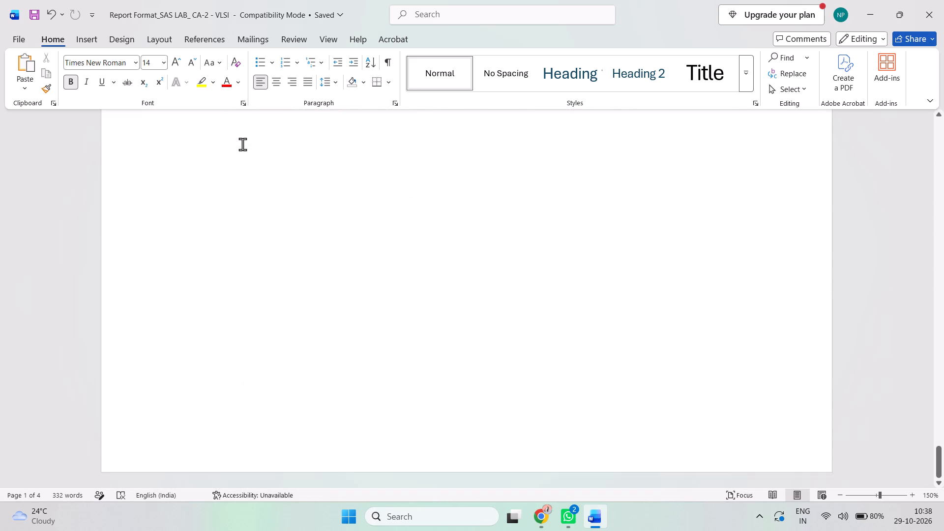
{"action": "scroll", "coordinate": [242, 144], "scroll_direction": "down", "scroll_amount": 3}
{"action": "scroll", "coordinate": [242, 144], "scroll_direction": "up", "scroll_amount": 11}
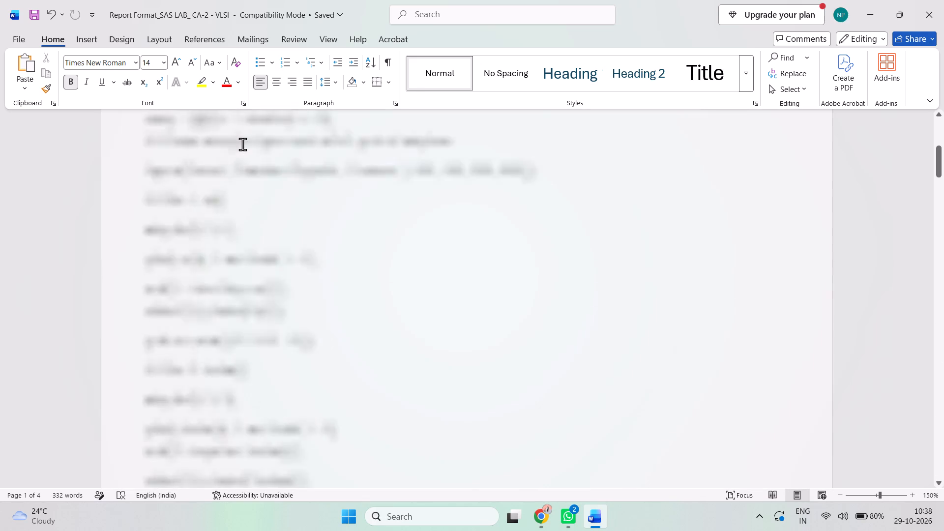
{"action": "scroll", "coordinate": [242, 144], "scroll_direction": "up", "scroll_amount": 7}
{"action": "scroll", "coordinate": [242, 144], "scroll_direction": "down", "scroll_amount": 3}
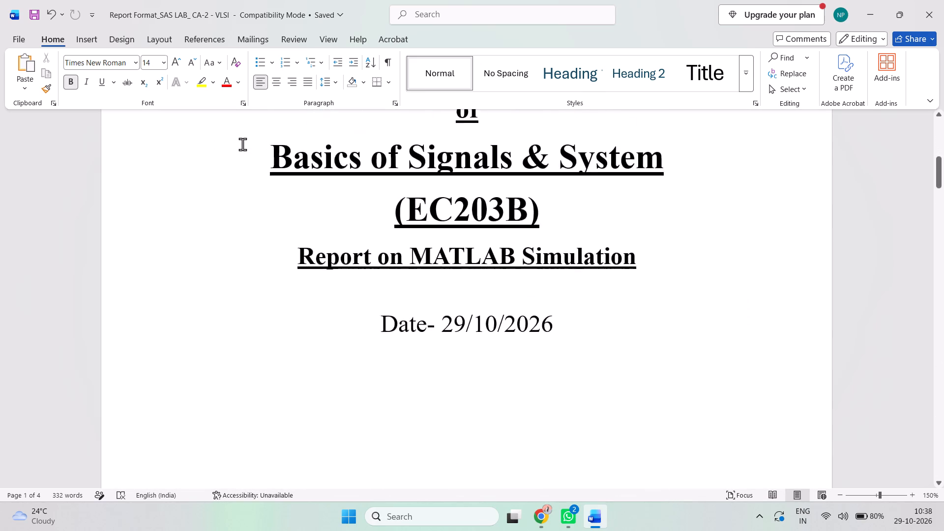
{"action": "scroll", "coordinate": [242, 144], "scroll_direction": "down", "scroll_amount": 2}
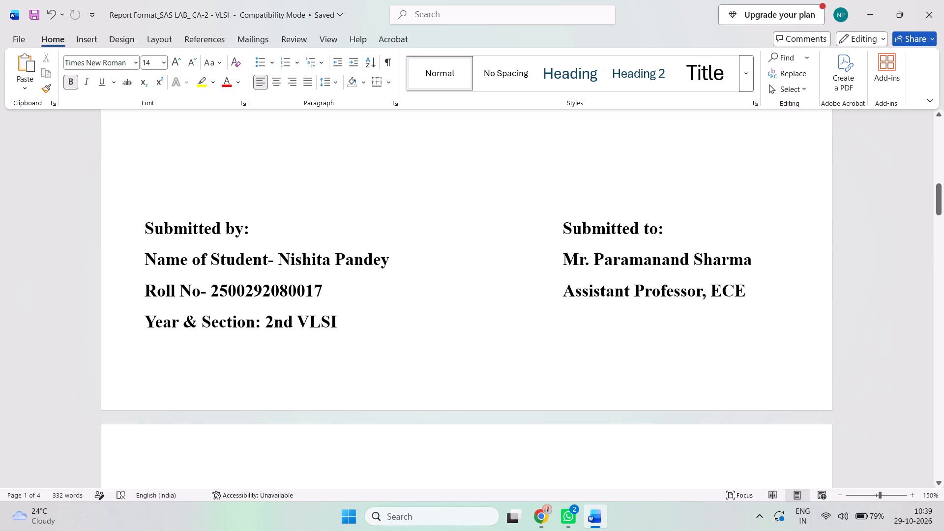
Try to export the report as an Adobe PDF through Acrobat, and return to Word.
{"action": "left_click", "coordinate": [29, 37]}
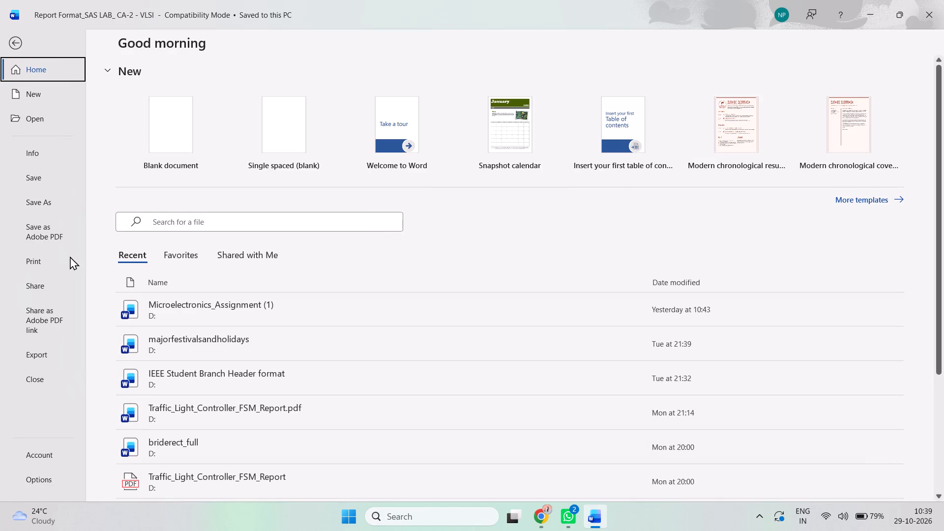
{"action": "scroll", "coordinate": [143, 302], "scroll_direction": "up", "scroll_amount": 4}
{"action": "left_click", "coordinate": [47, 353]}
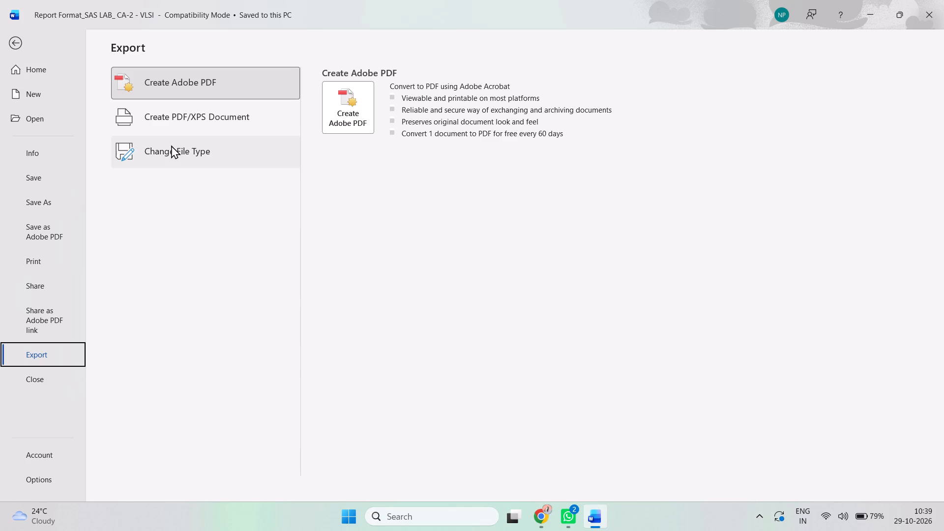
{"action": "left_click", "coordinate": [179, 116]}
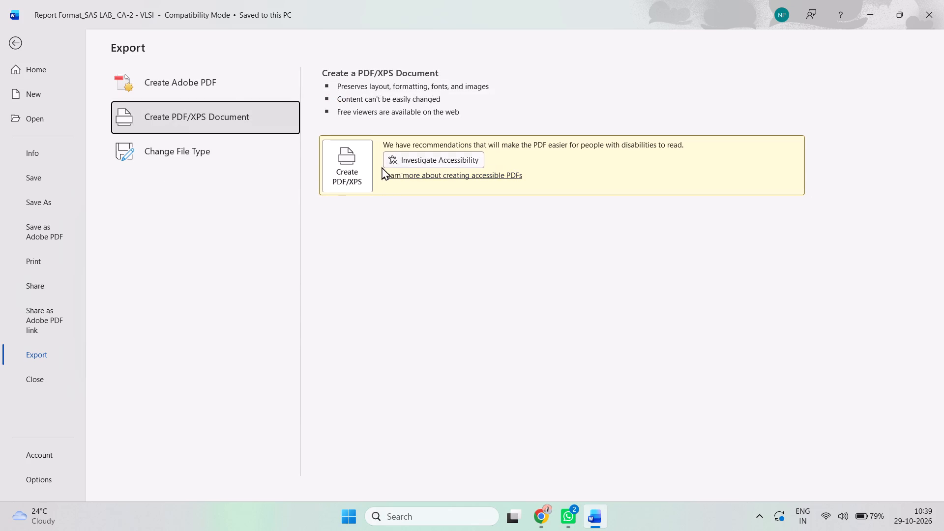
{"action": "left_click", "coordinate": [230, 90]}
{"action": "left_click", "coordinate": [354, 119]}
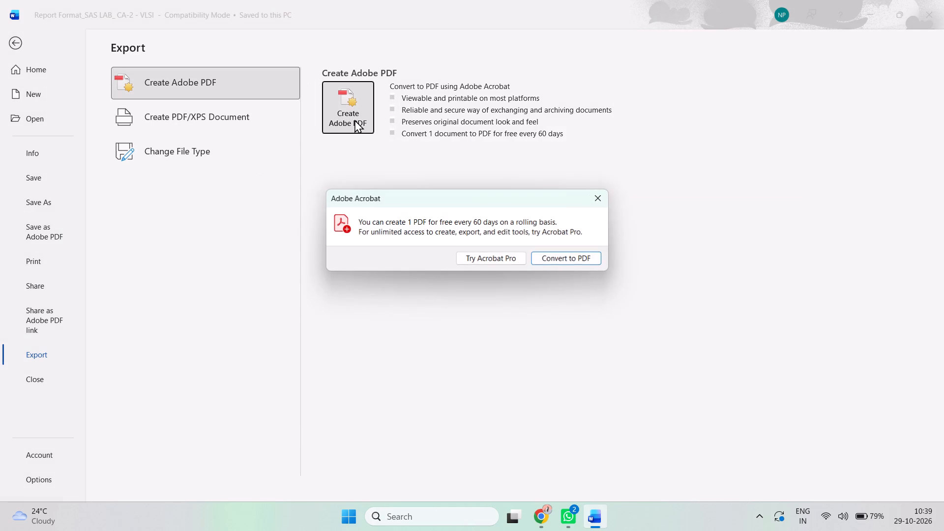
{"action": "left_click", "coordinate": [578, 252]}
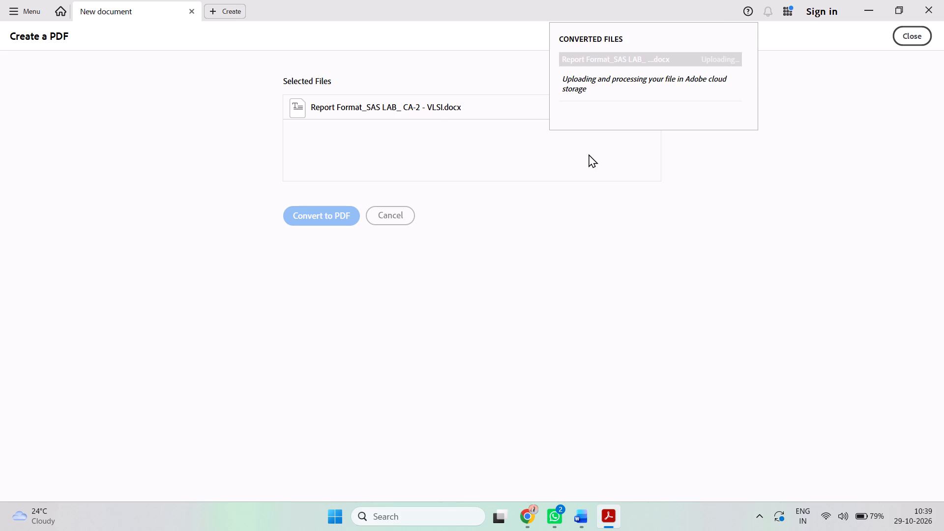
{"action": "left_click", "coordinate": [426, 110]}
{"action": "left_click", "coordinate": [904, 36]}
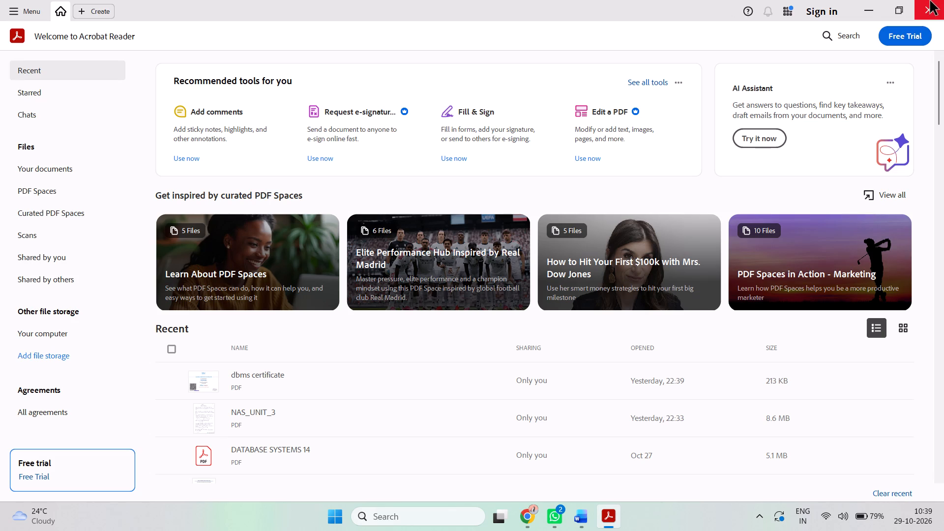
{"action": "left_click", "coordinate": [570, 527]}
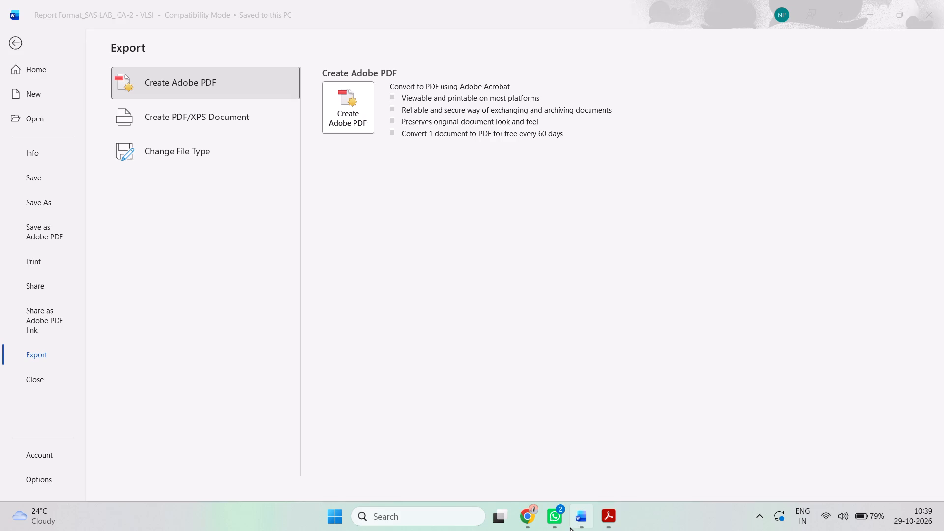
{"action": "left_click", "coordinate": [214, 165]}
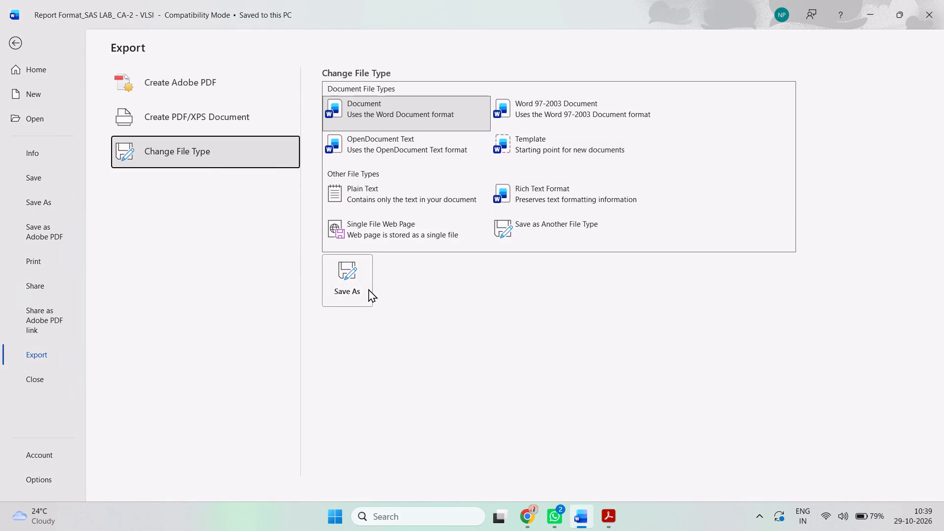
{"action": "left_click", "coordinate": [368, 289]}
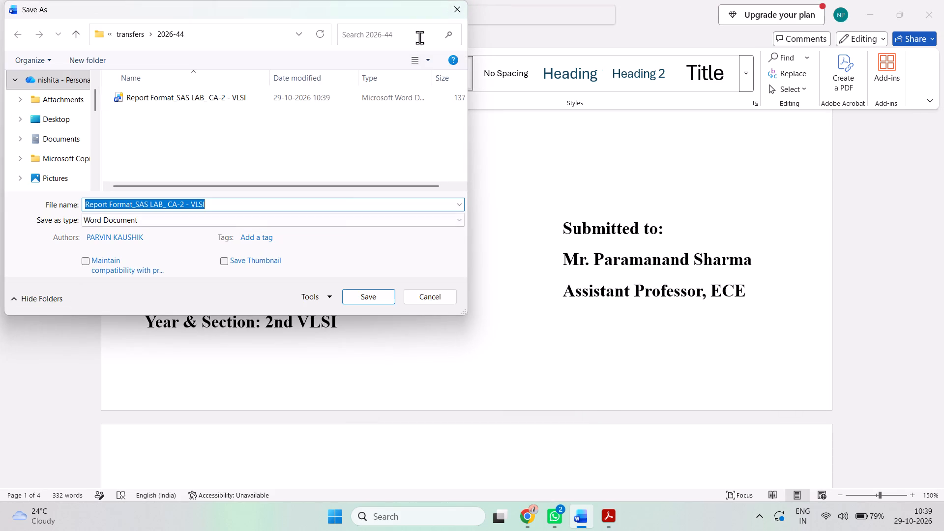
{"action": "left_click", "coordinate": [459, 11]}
Print the report with Microsoft Print to PDF, saving it in New Volume (D:) under the student's name and roll number joined by a hyphen.
{"action": "left_click", "coordinate": [25, 36]}
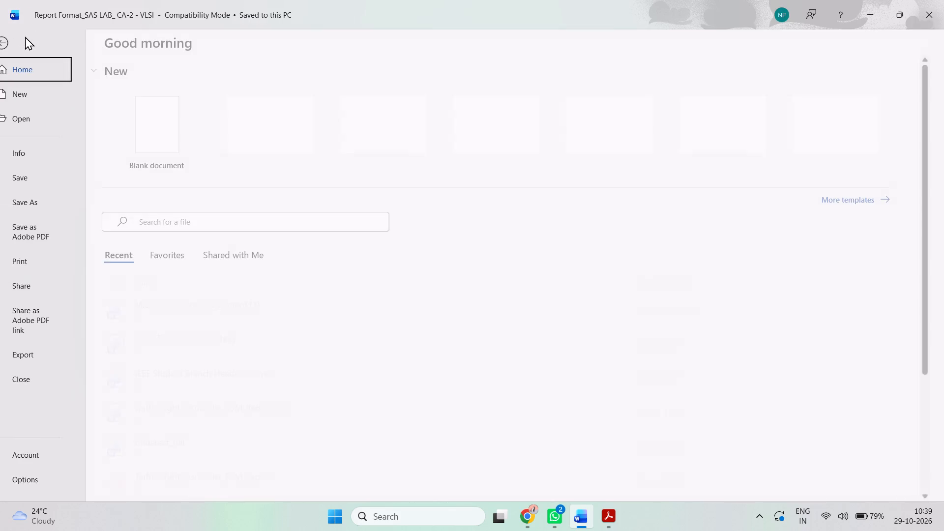
{"action": "left_click", "coordinate": [41, 256]}
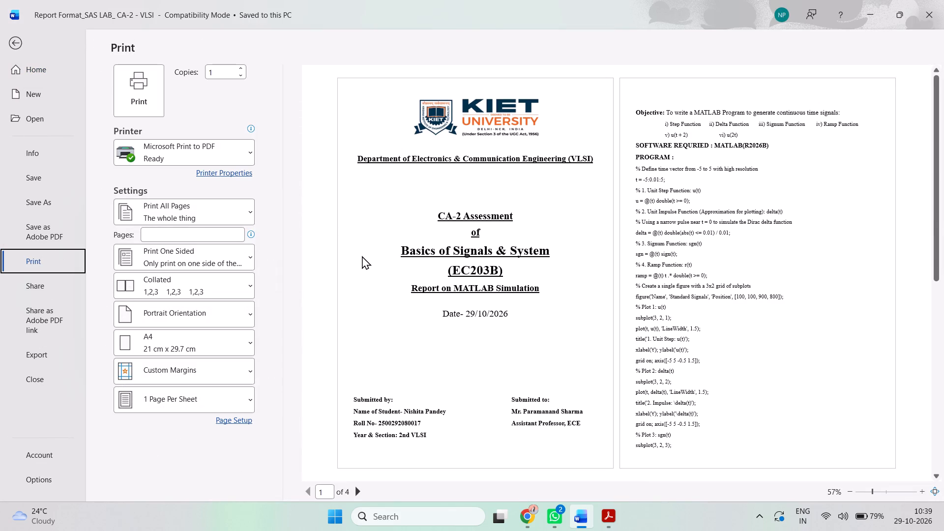
{"action": "scroll", "coordinate": [362, 256], "scroll_direction": "down", "scroll_amount": 3}
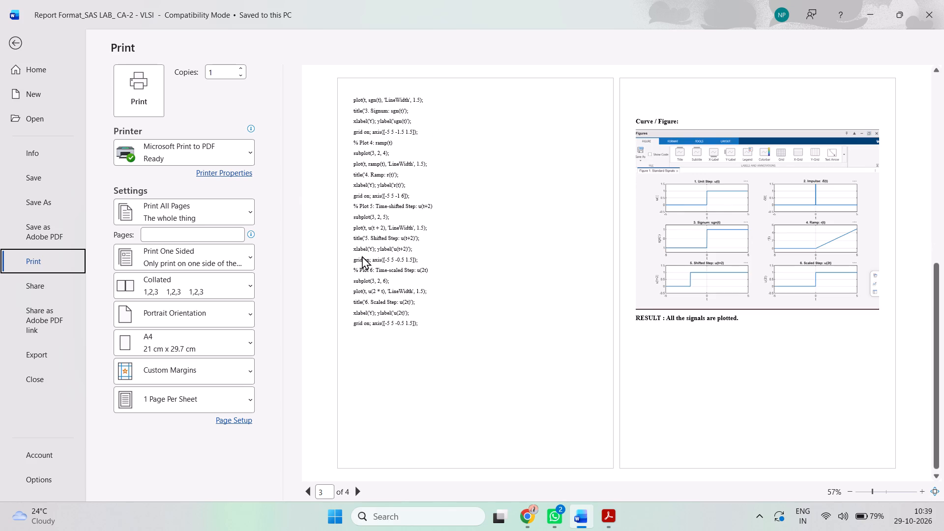
{"action": "scroll", "coordinate": [362, 256], "scroll_direction": "up", "scroll_amount": 3}
{"action": "left_click", "coordinate": [152, 101]}
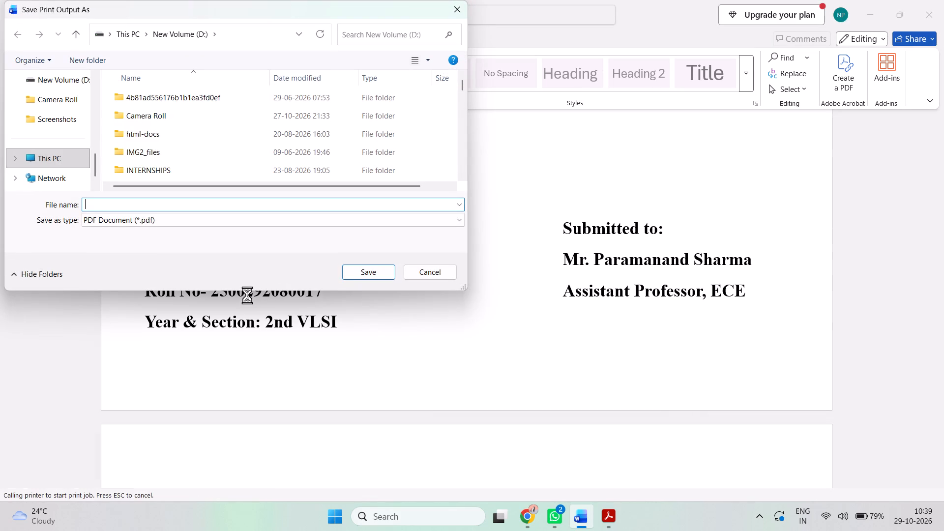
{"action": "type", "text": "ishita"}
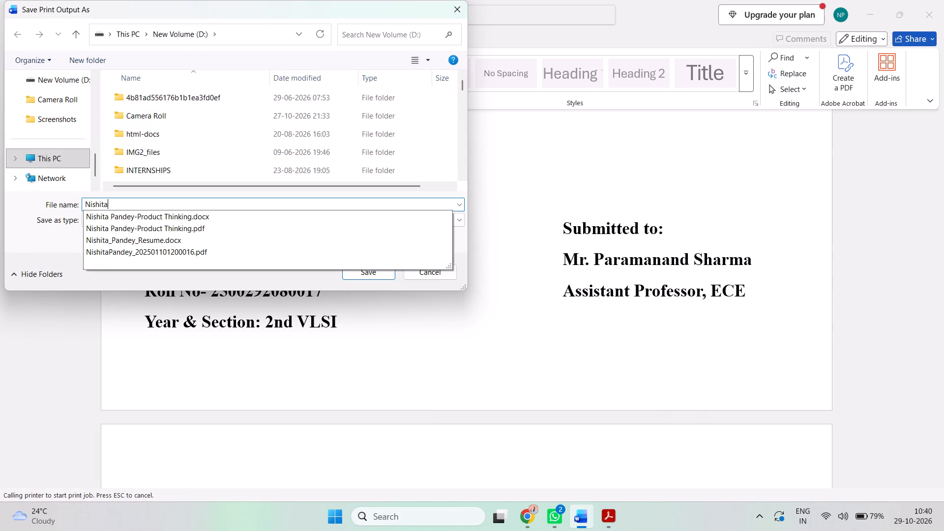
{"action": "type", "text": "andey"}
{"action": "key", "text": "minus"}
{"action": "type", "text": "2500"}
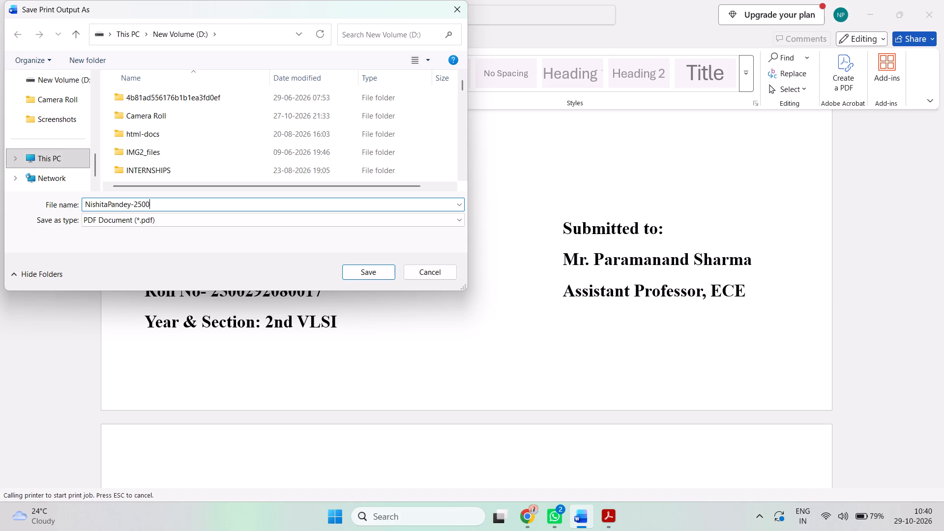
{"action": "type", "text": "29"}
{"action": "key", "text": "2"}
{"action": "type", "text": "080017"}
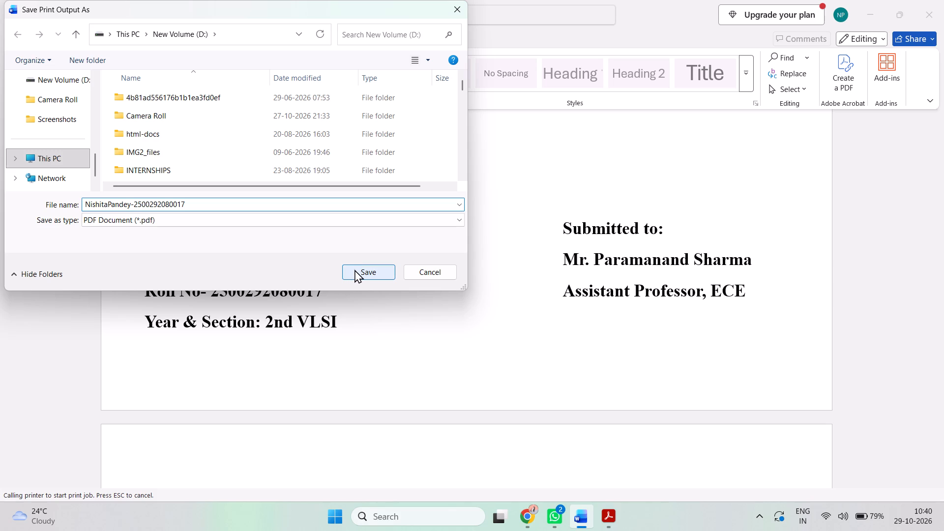
{"action": "left_click", "coordinate": [77, 88]}
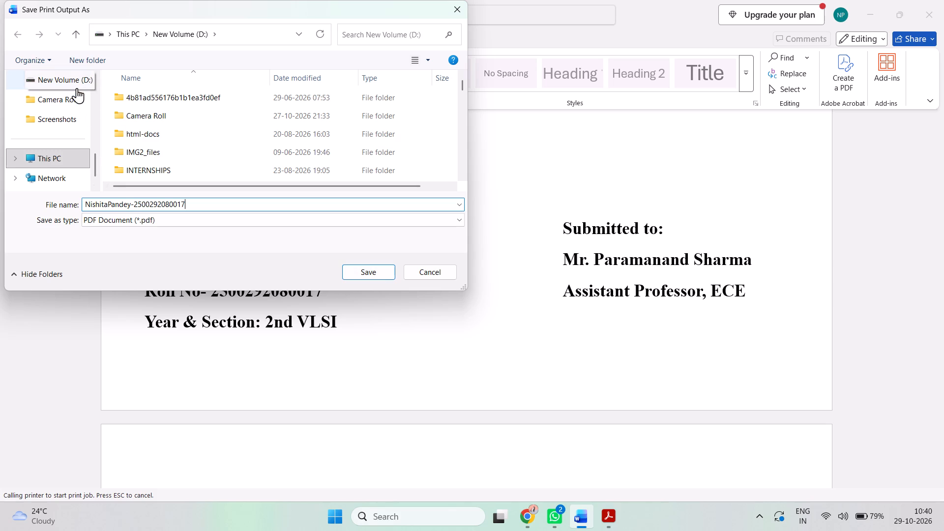
{"action": "left_click", "coordinate": [368, 270]}
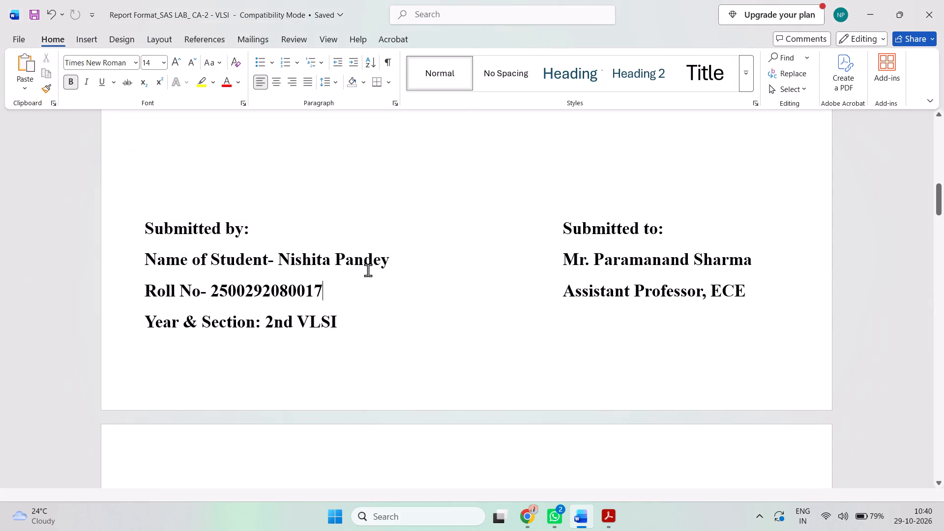
Switch to the Chrome browser.
{"action": "left_click", "coordinate": [538, 522]}
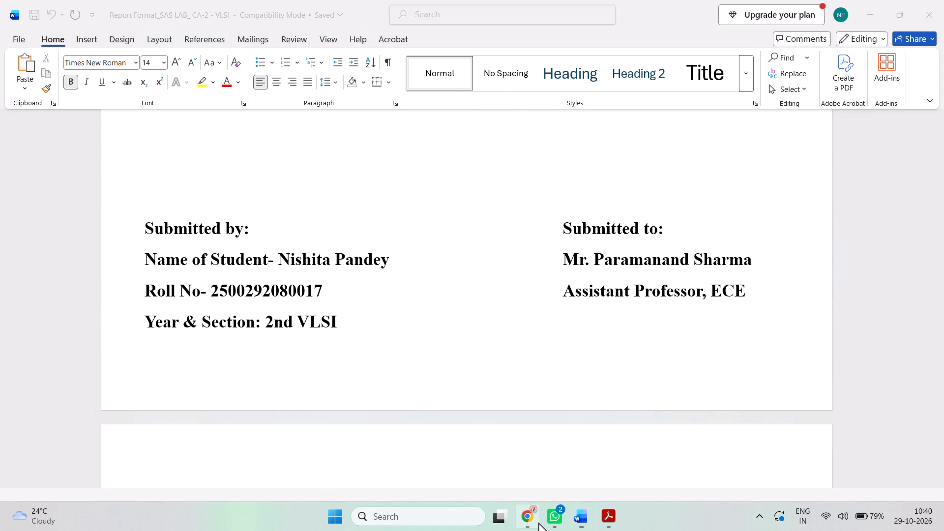
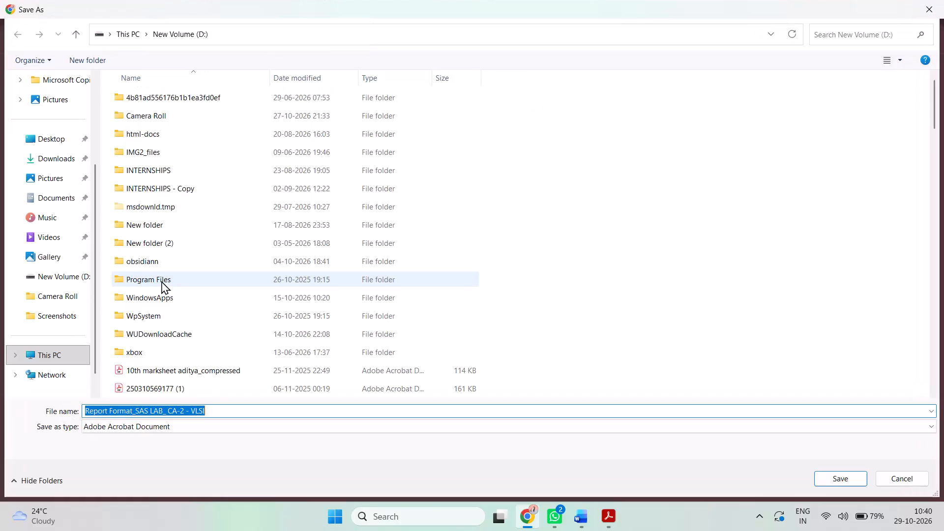
Dismiss the pending file save, start a submission for the CA-2 assessment, and tick the own-work declaration.
{"action": "key", "text": "BackSpace"}
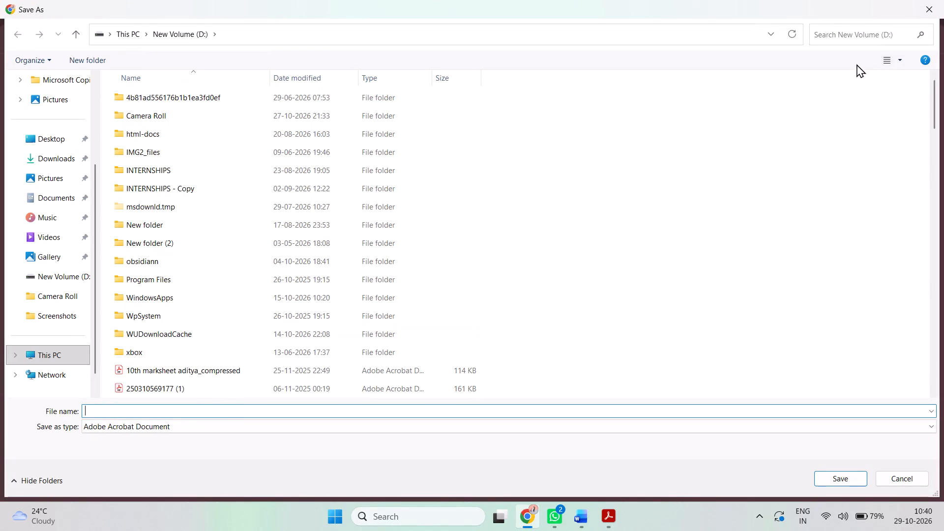
{"action": "left_click", "coordinate": [936, 2]}
{"action": "scroll", "coordinate": [548, 182], "scroll_direction": "down", "scroll_amount": 3}
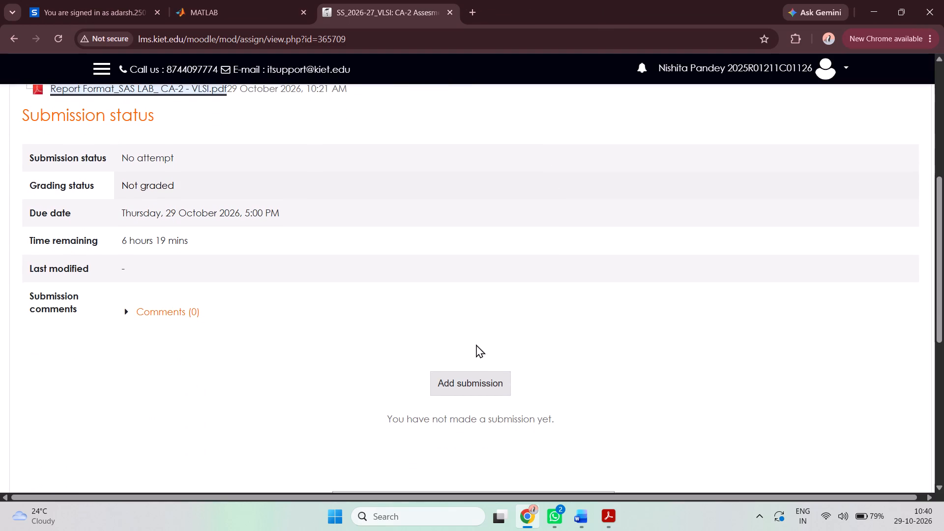
{"action": "left_click", "coordinate": [469, 376]}
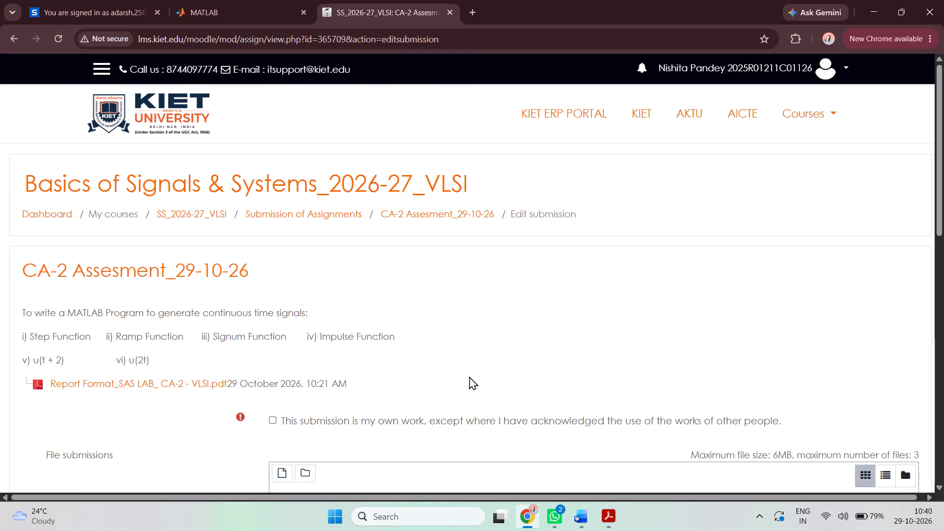
{"action": "scroll", "coordinate": [392, 374], "scroll_direction": "down", "scroll_amount": 1}
{"action": "left_click", "coordinate": [275, 325]}
Choose the report PDF named with the student's name and roll number from New Volume (D:) as the submission attachment.
{"action": "scroll", "coordinate": [275, 325], "scroll_direction": "down", "scroll_amount": 1}
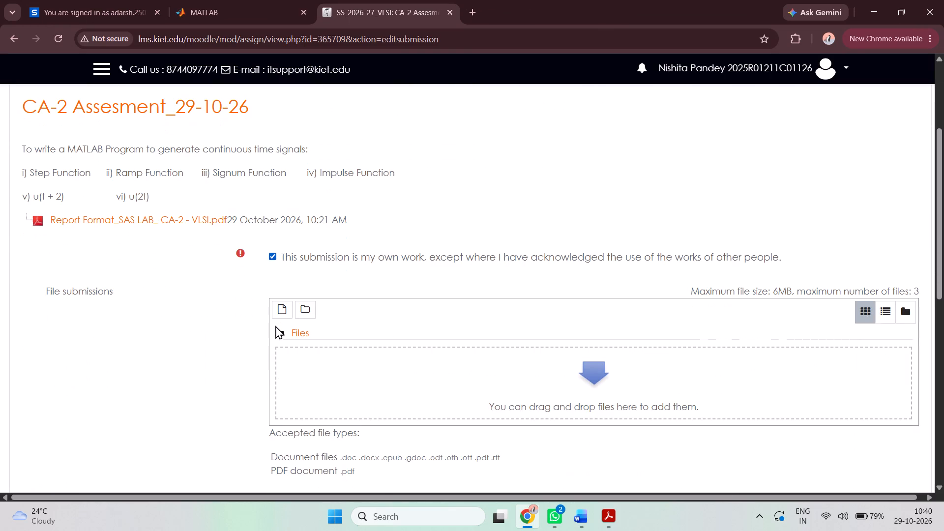
{"action": "scroll", "coordinate": [275, 325], "scroll_direction": "down", "scroll_amount": 1}
{"action": "left_click", "coordinate": [598, 371]}
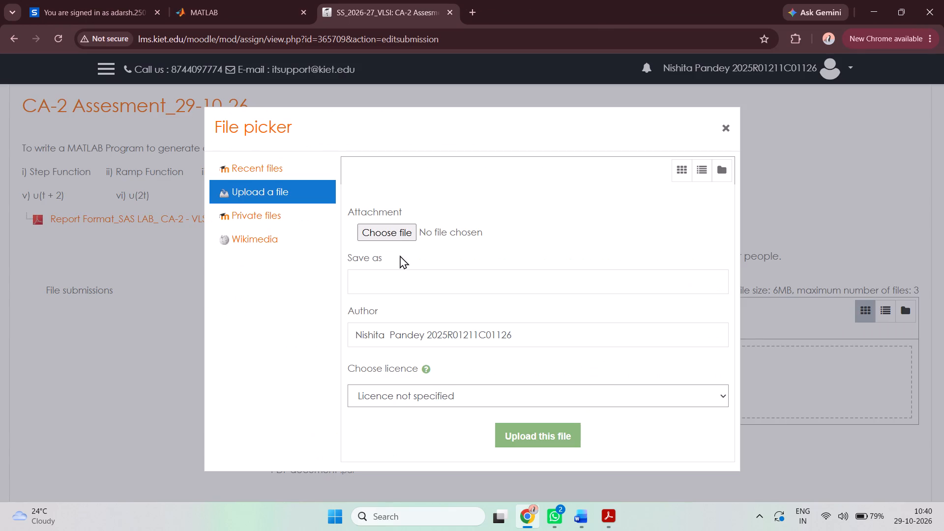
{"action": "left_click", "coordinate": [393, 226]}
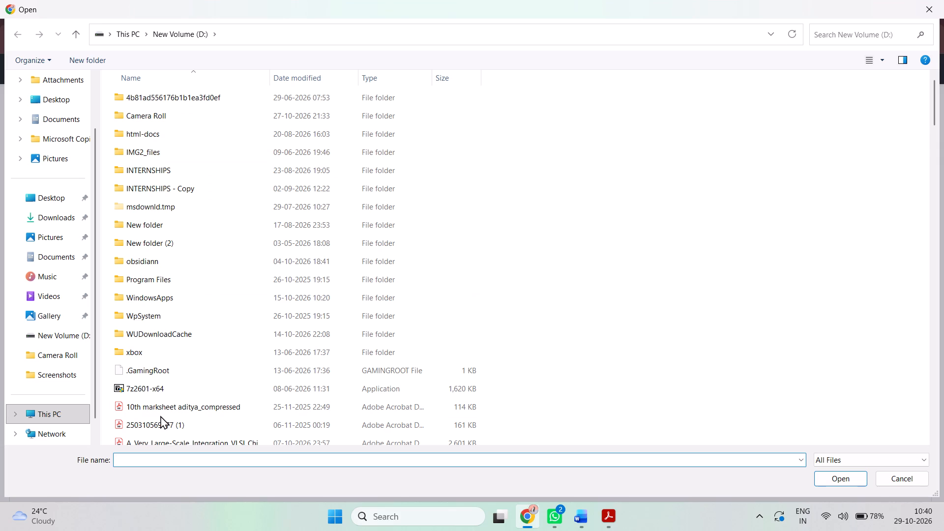
{"action": "left_click", "coordinate": [180, 422]}
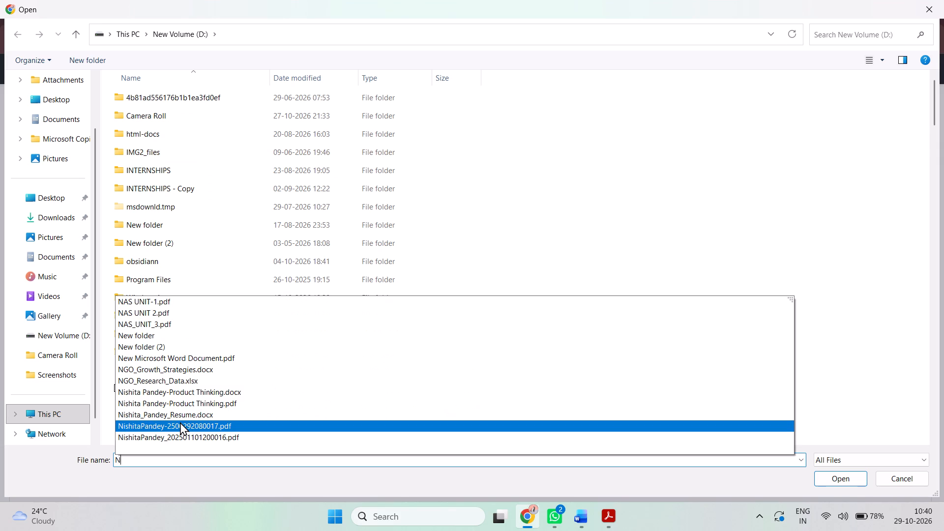
{"action": "left_click", "coordinate": [833, 479]}
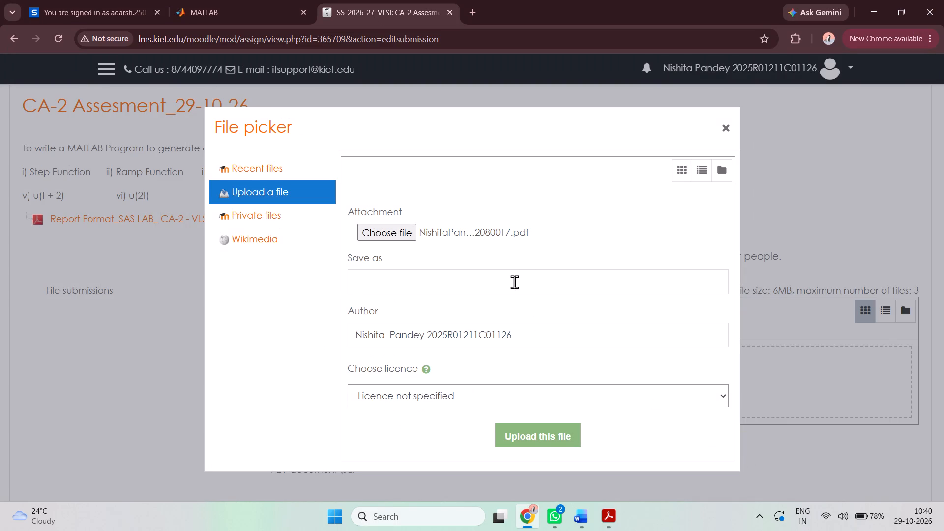
Set the attachment's save-as name to the student's first name and roll number joined by "=-", and upload the file.
{"action": "left_click", "coordinate": [514, 282]}
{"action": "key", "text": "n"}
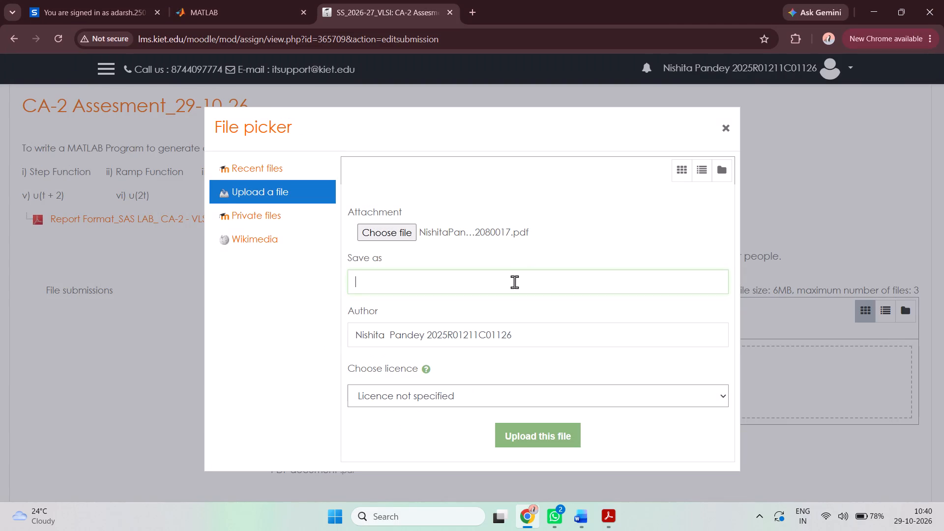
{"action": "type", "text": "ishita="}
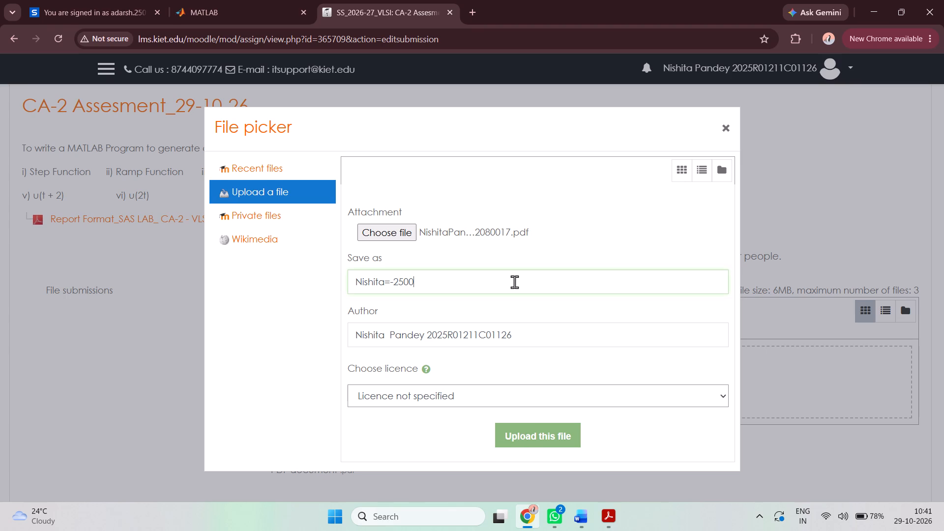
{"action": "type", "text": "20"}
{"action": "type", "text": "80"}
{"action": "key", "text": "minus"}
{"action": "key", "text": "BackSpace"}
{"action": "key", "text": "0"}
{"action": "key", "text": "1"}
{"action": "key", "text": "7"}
{"action": "left_click", "coordinate": [417, 286]}
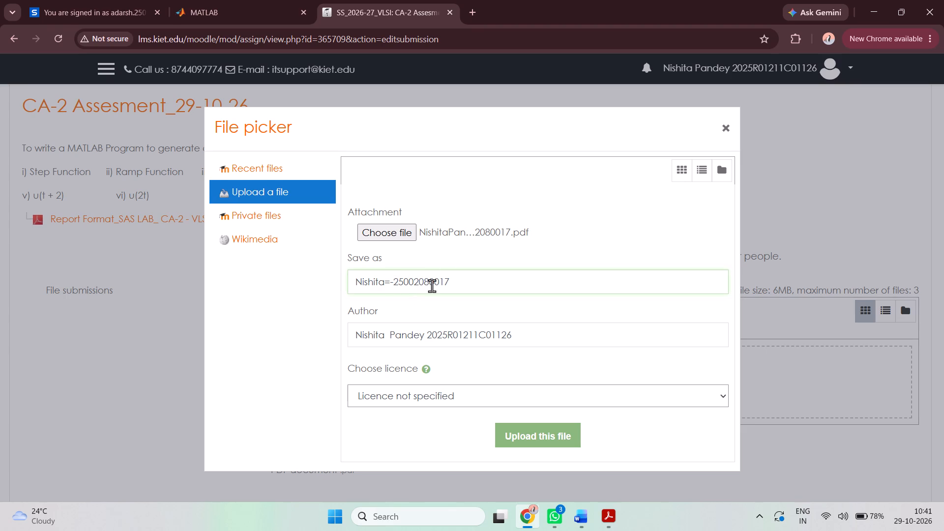
{"action": "key", "text": "Left"}
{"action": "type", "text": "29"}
{"action": "left_click", "coordinate": [537, 429]}
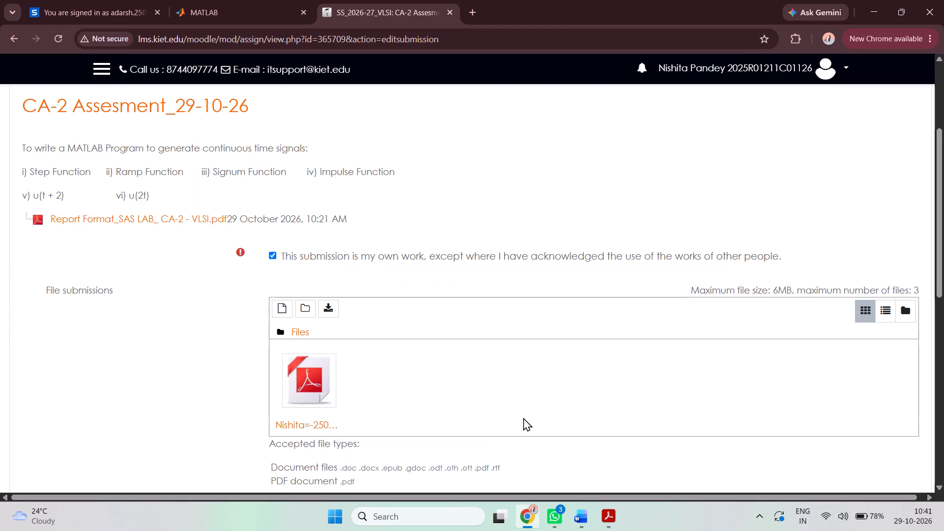
Check the uploaded PDF's file details, update them as they are, and save the assignment submission.
{"action": "scroll", "coordinate": [329, 312], "scroll_direction": "down", "scroll_amount": 2}
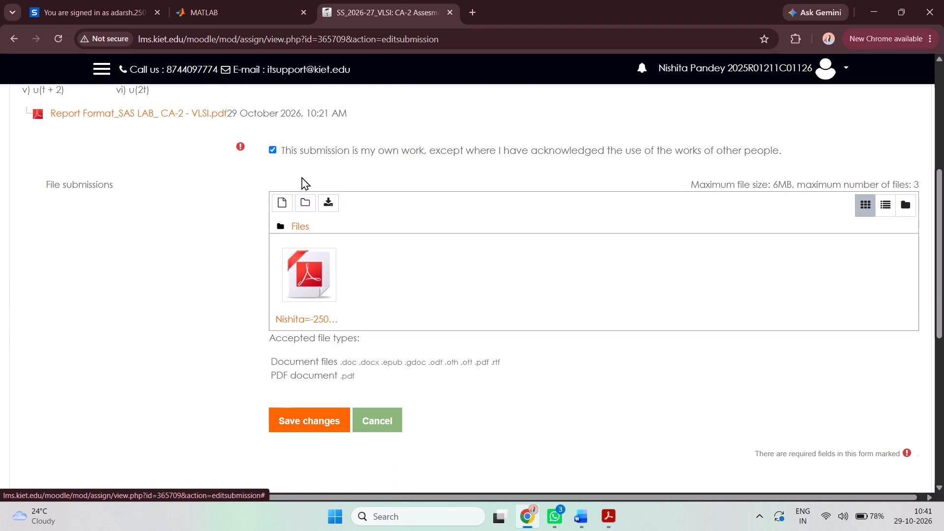
{"action": "left_click", "coordinate": [312, 285]}
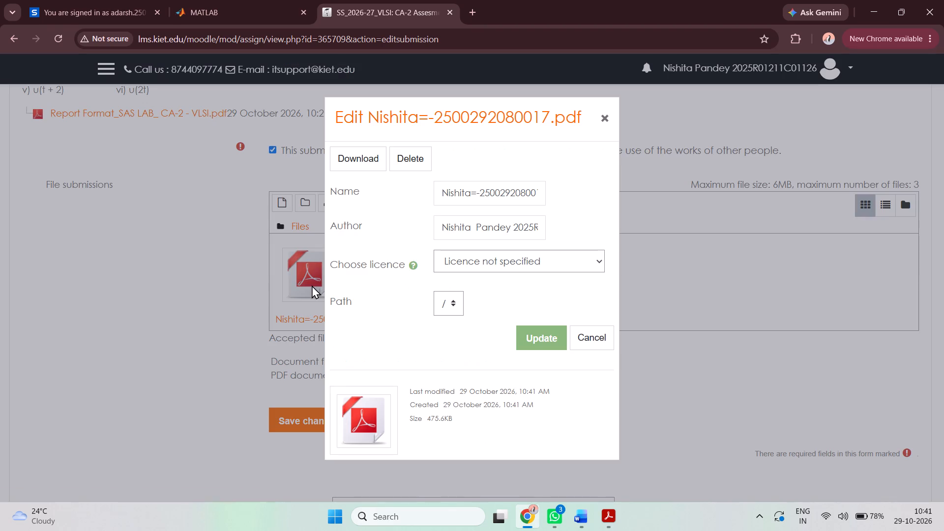
{"action": "left_click", "coordinate": [535, 333]}
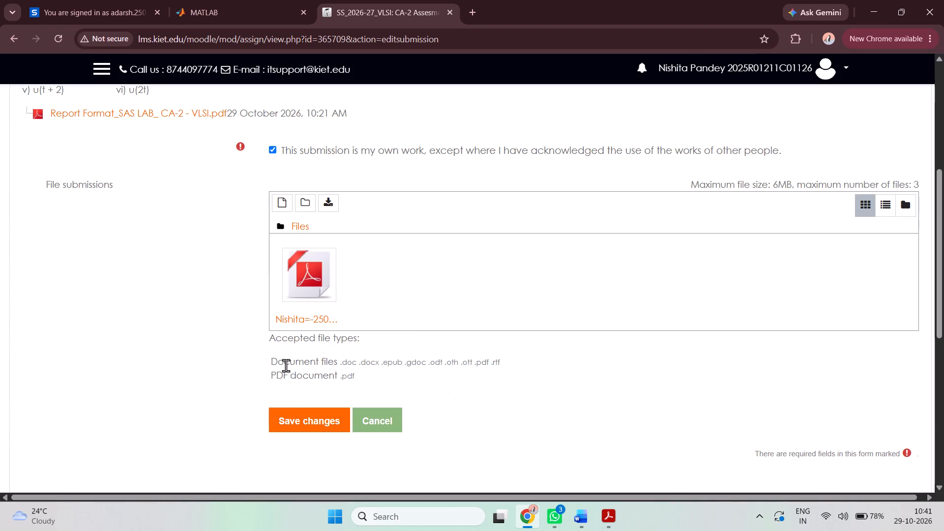
{"action": "left_click", "coordinate": [299, 413]}
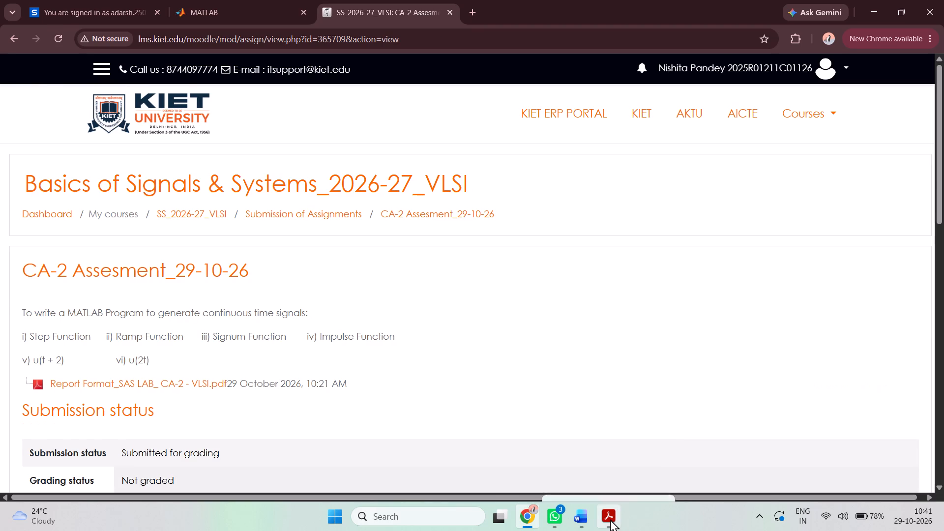
Download the submitted PDF to New Volume (D:), naming it with the first name and roll number joined by a hyphen, and keep the download.
{"action": "scroll", "coordinate": [336, 380], "scroll_direction": "down", "scroll_amount": 2}
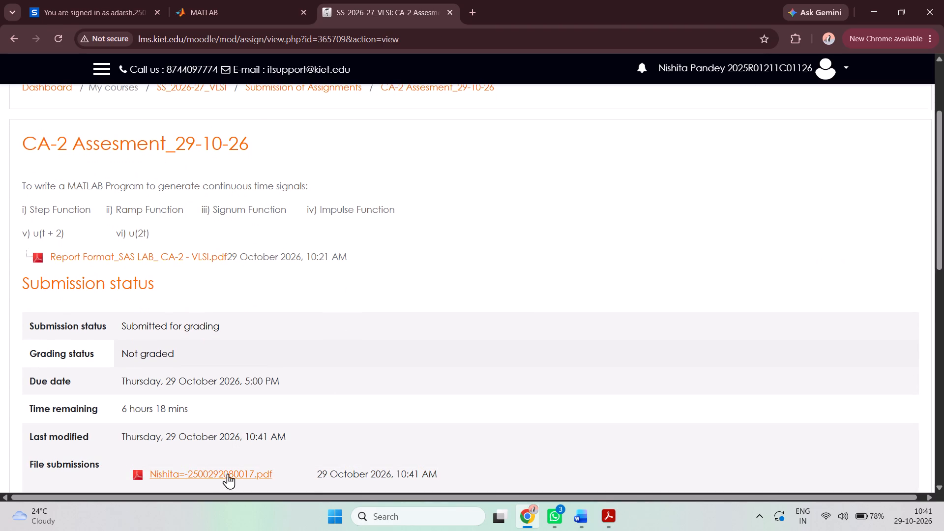
{"action": "left_click", "coordinate": [228, 473]}
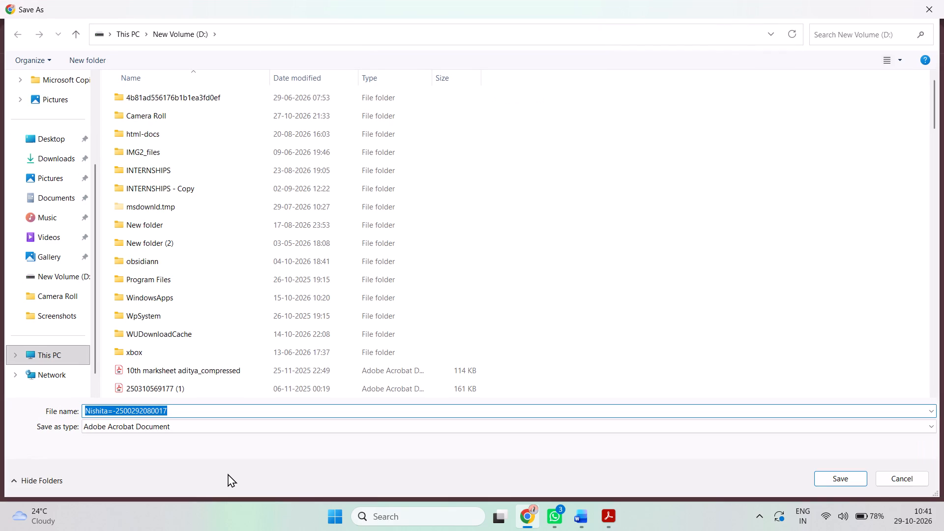
{"action": "left_click", "coordinate": [114, 410]}
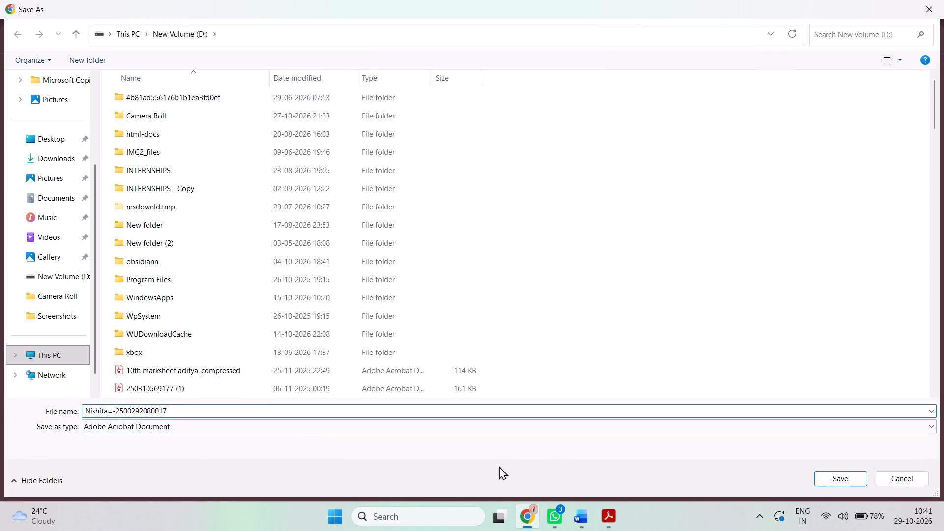
{"action": "key", "text": "BackSpace"}
{"action": "key", "text": "BackSpace"}
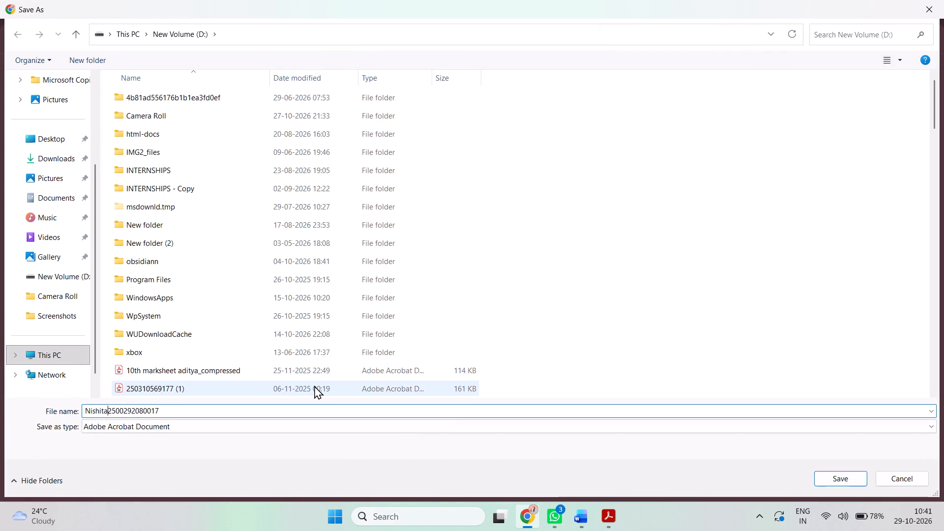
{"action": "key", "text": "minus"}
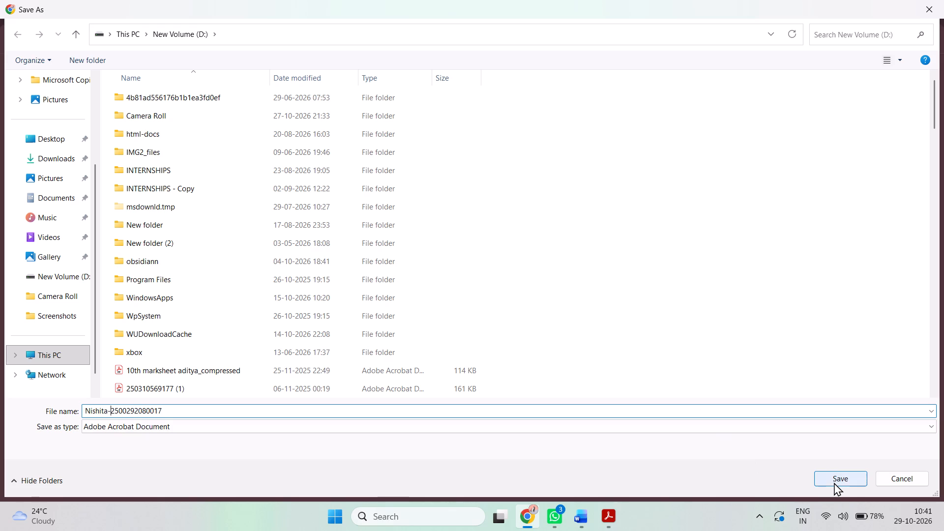
{"action": "left_click", "coordinate": [834, 482]}
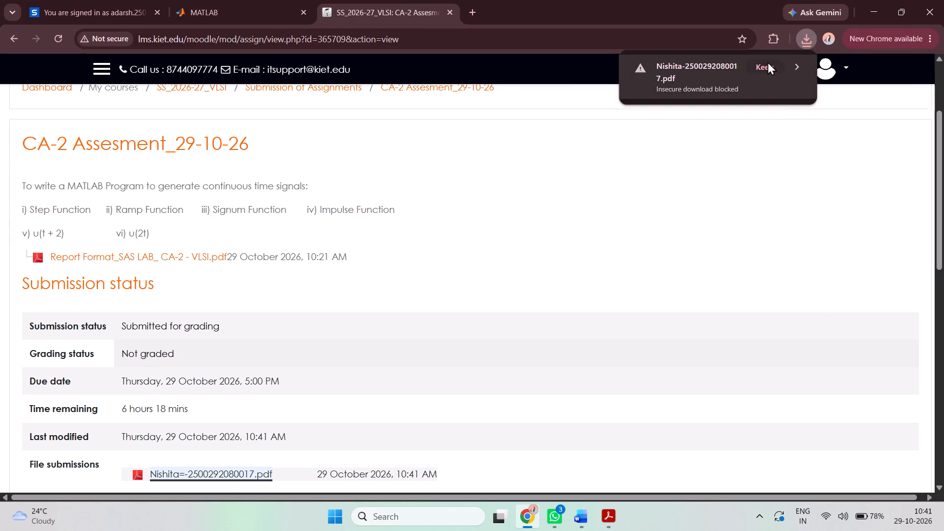
{"action": "left_click", "coordinate": [767, 60]}
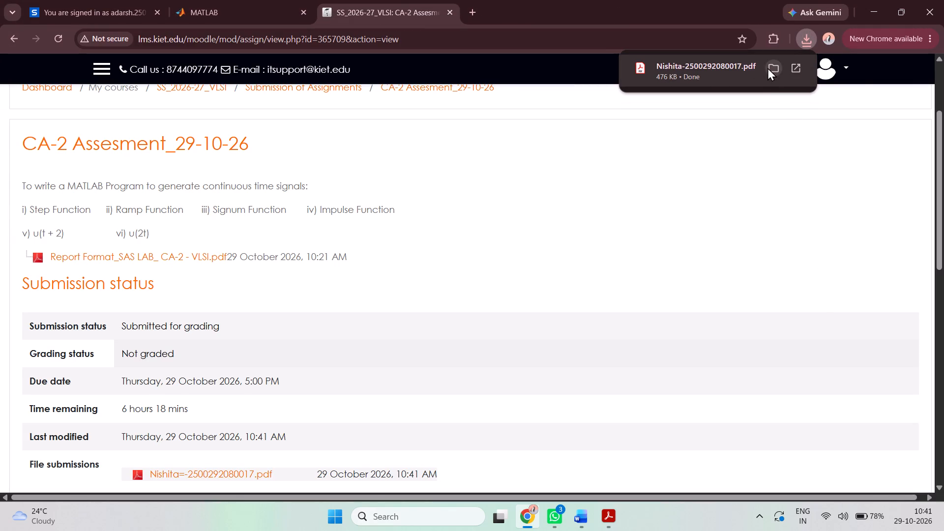
Open the downloaded PDF from its folder, review it from the cover page to the result, and close all Acrobat tabs.
{"action": "left_click", "coordinate": [767, 67]}
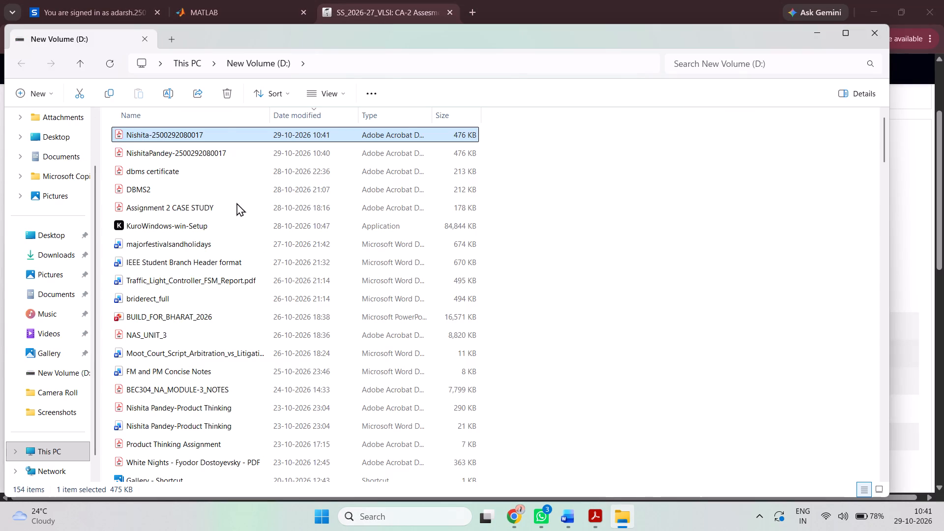
{"action": "double_click", "coordinate": [222, 125]}
{"action": "double_click", "coordinate": [211, 131]}
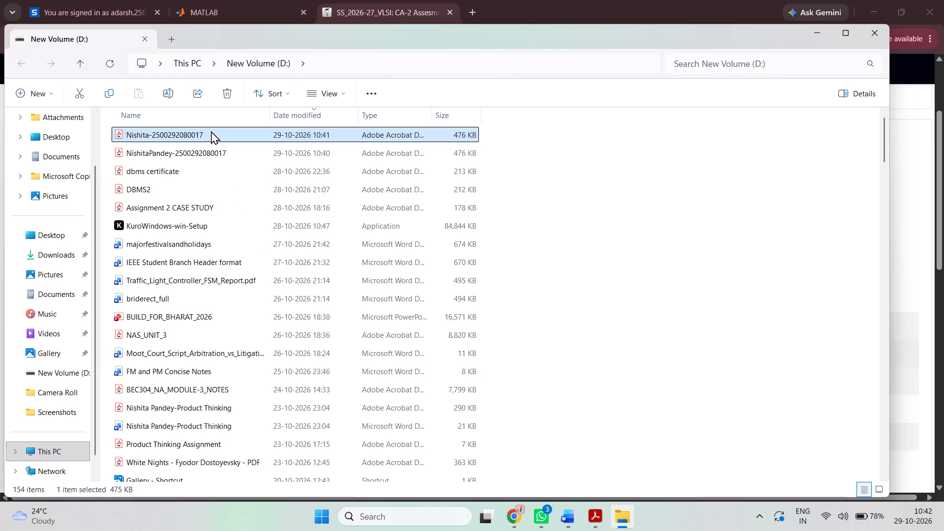
{"action": "scroll", "coordinate": [427, 317], "scroll_direction": "down", "scroll_amount": 6}
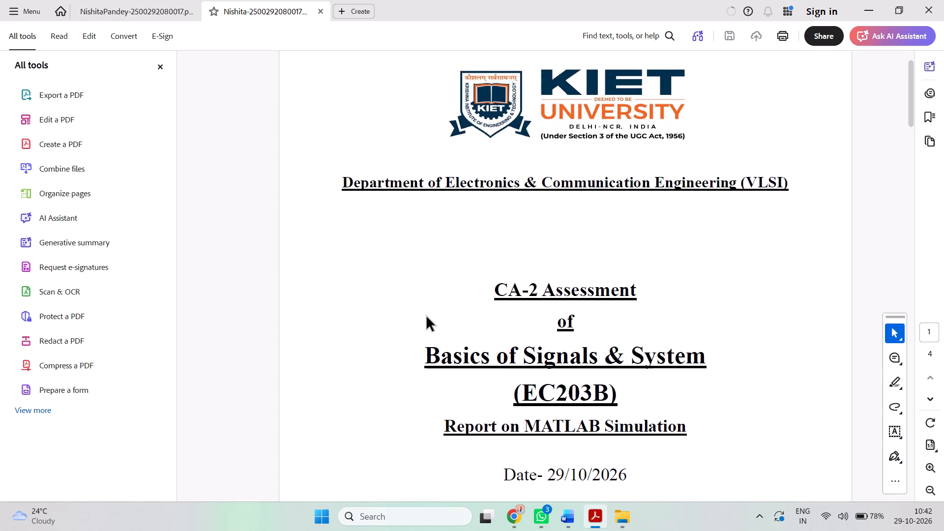
{"action": "scroll", "coordinate": [427, 317], "scroll_direction": "down", "scroll_amount": 5}
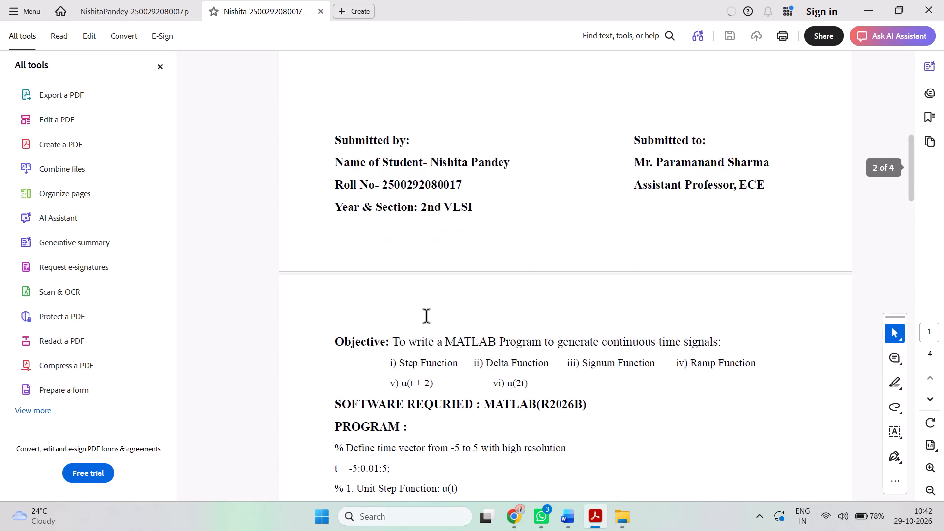
{"action": "scroll", "coordinate": [427, 317], "scroll_direction": "down", "scroll_amount": 1}
{"action": "scroll", "coordinate": [427, 317], "scroll_direction": "down", "scroll_amount": 20}
{"action": "scroll", "coordinate": [427, 317], "scroll_direction": "down", "scroll_amount": 4}
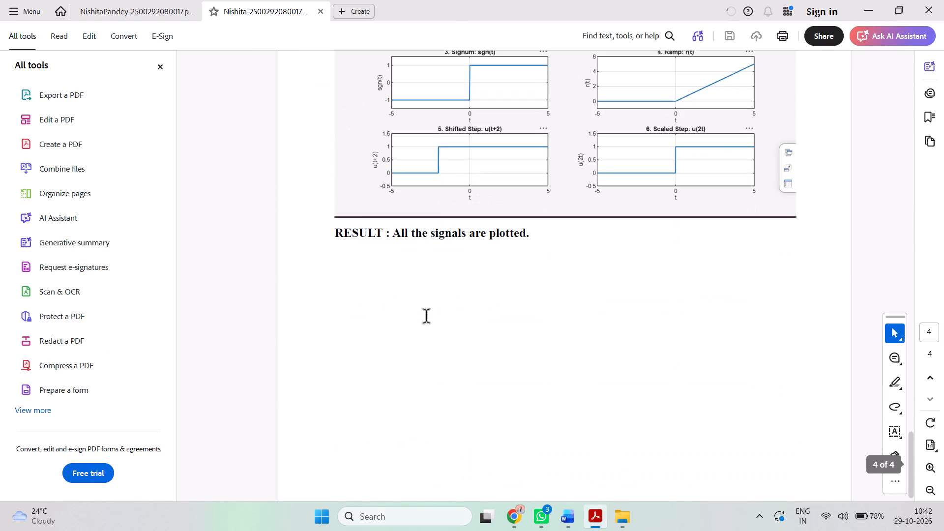
{"action": "left_click", "coordinate": [943, 0]}
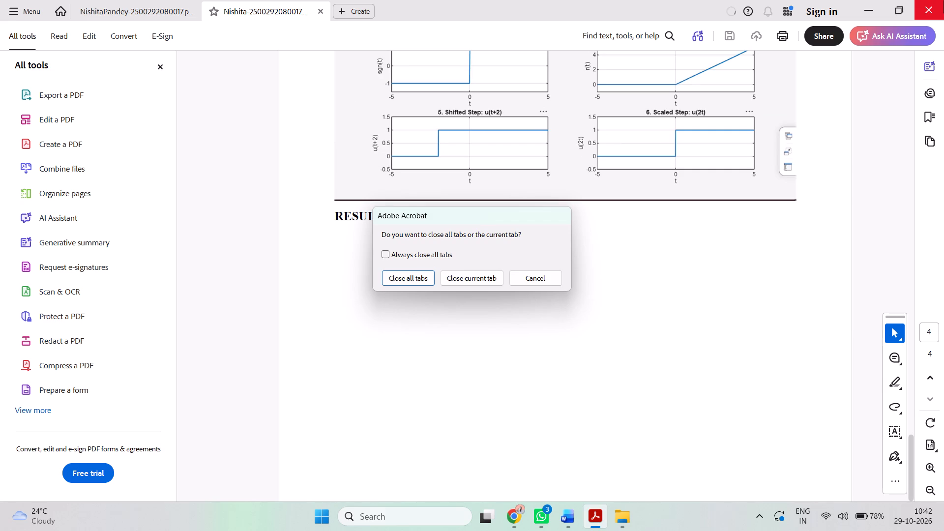
{"action": "left_click", "coordinate": [420, 281]}
{"action": "left_click", "coordinate": [554, 278]}
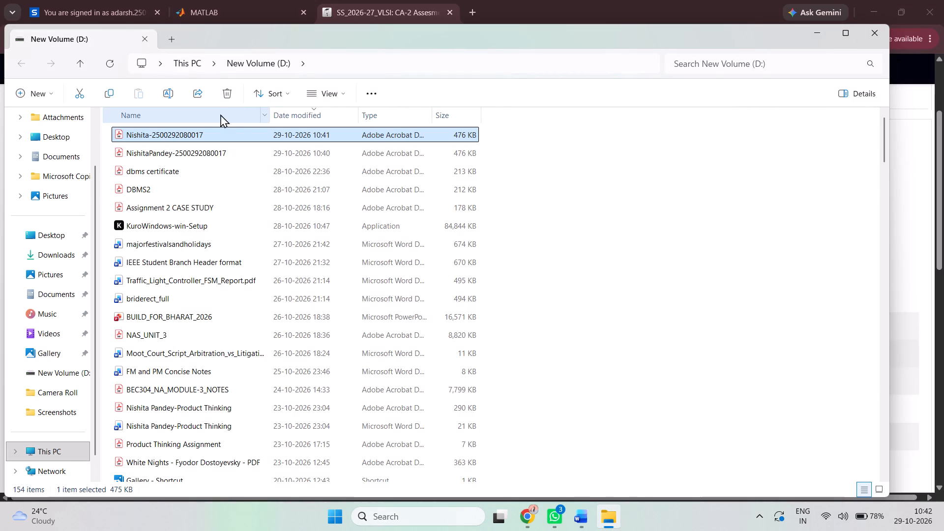
Delete the downloaded copy of the submitted PDF, named with first name and roll number, from New Volume (D:).
{"action": "left_click", "coordinate": [225, 99]}
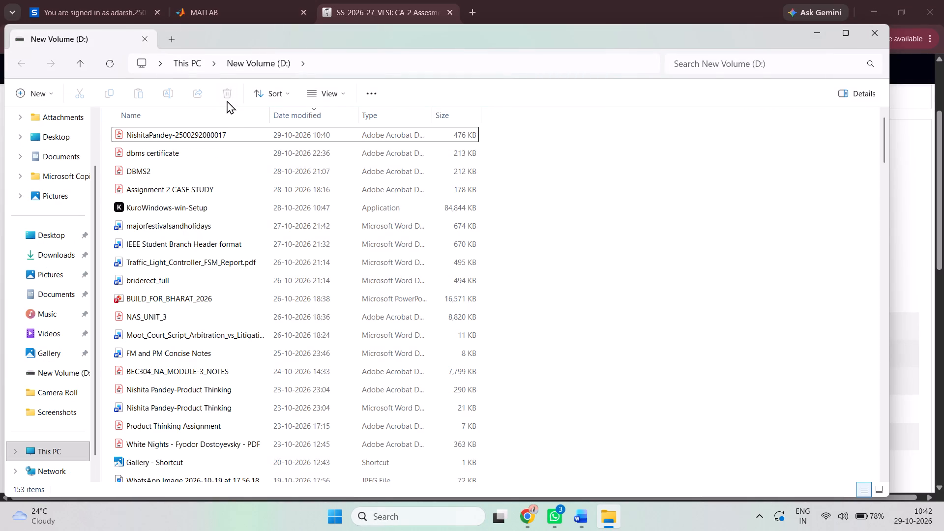
{"action": "left_click", "coordinate": [879, 21]}
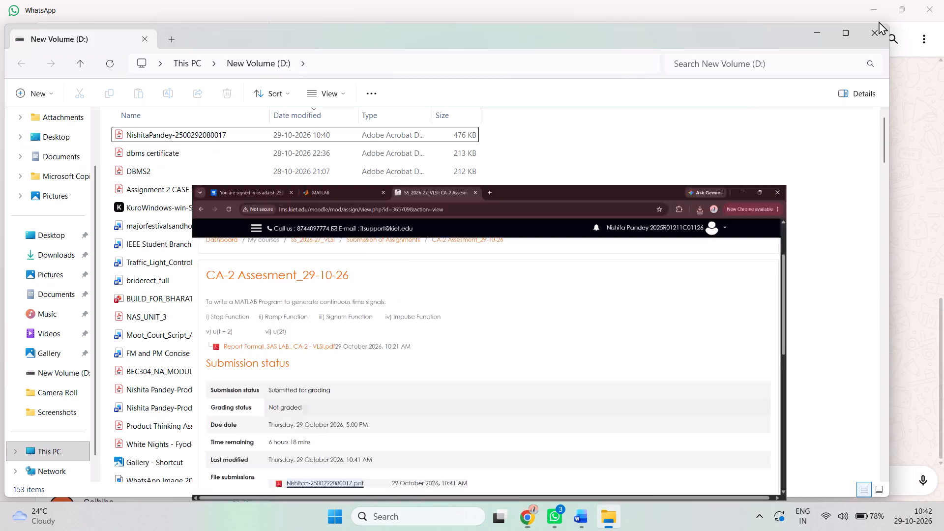
Reopen the CA-2 submission in the browser for editing and remove the "=" from the attached PDF's name, updating the file.
{"action": "left_click", "coordinate": [532, 525]}
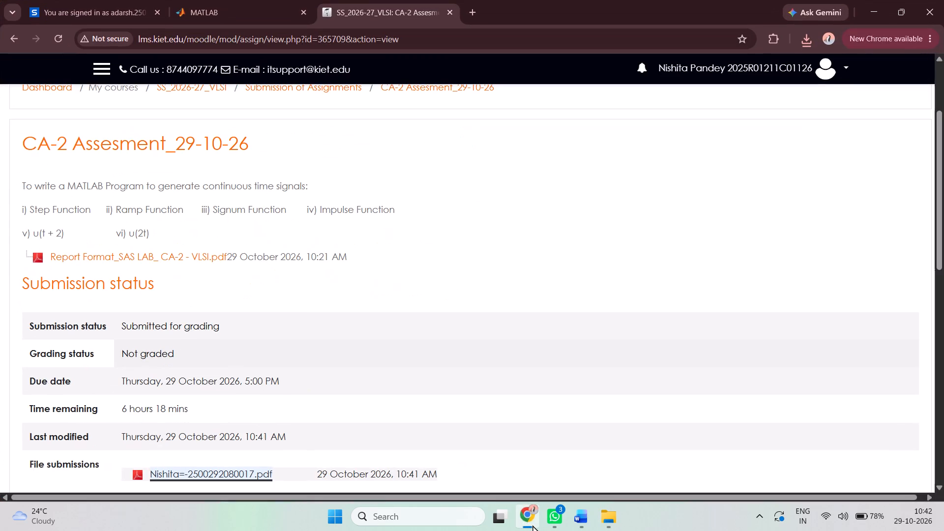
{"action": "scroll", "coordinate": [289, 393], "scroll_direction": "down", "scroll_amount": 4}
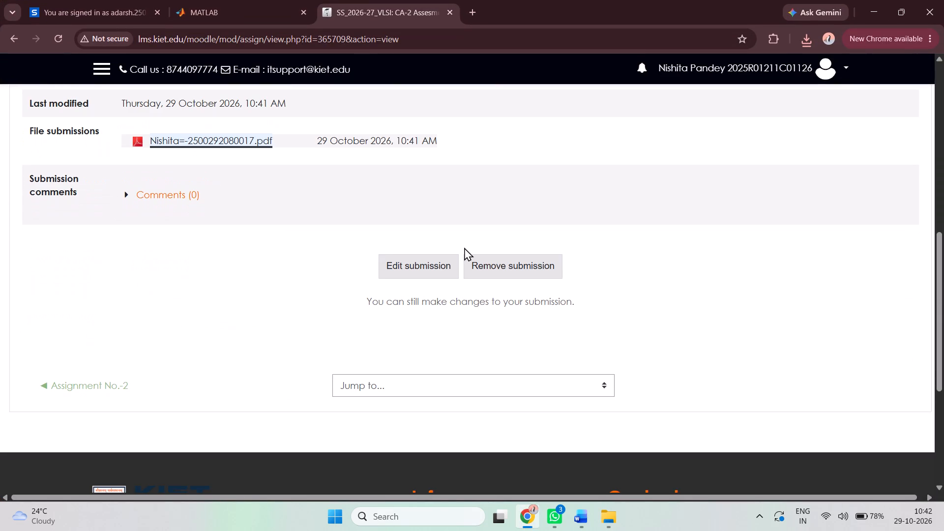
{"action": "left_click", "coordinate": [450, 264]}
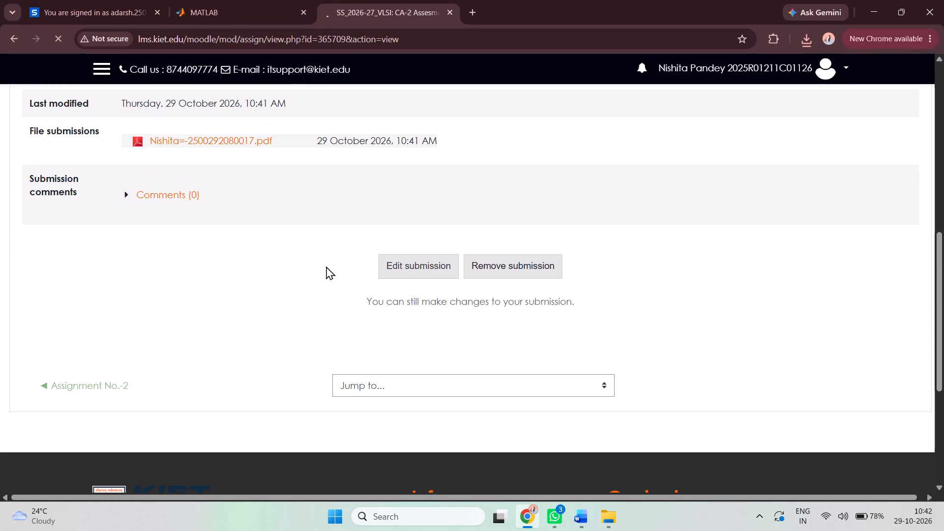
{"action": "scroll", "coordinate": [361, 372], "scroll_direction": "down", "scroll_amount": 2}
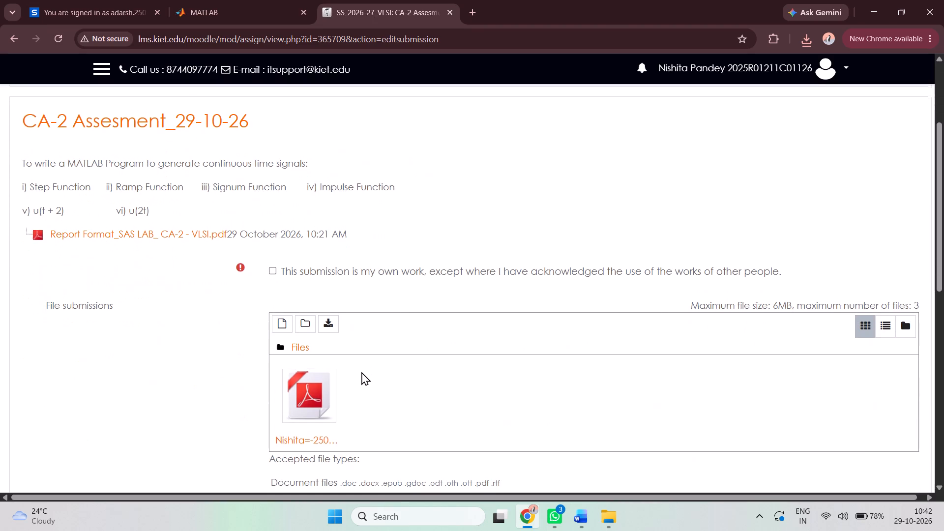
{"action": "scroll", "coordinate": [317, 390], "scroll_direction": "down", "scroll_amount": 1}
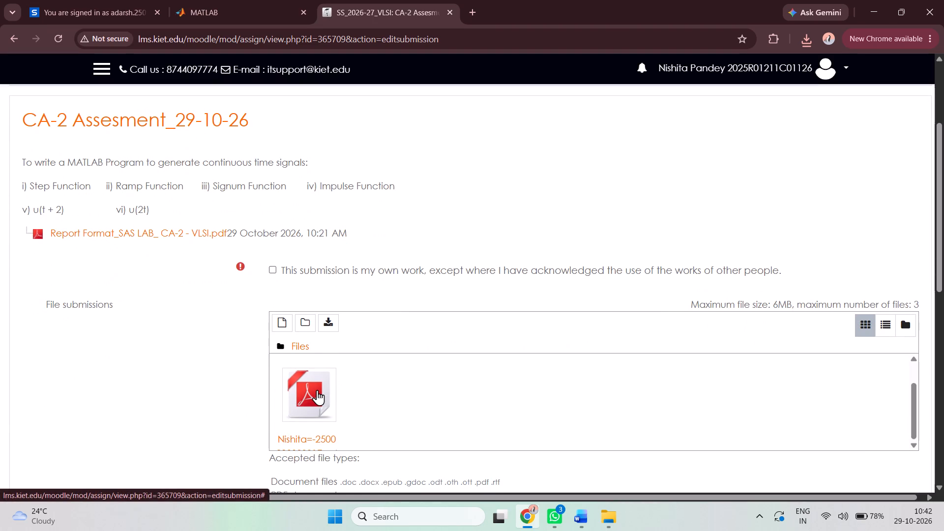
{"action": "scroll", "coordinate": [412, 387], "scroll_direction": "down", "scroll_amount": 2}
{"action": "left_click", "coordinate": [306, 256]}
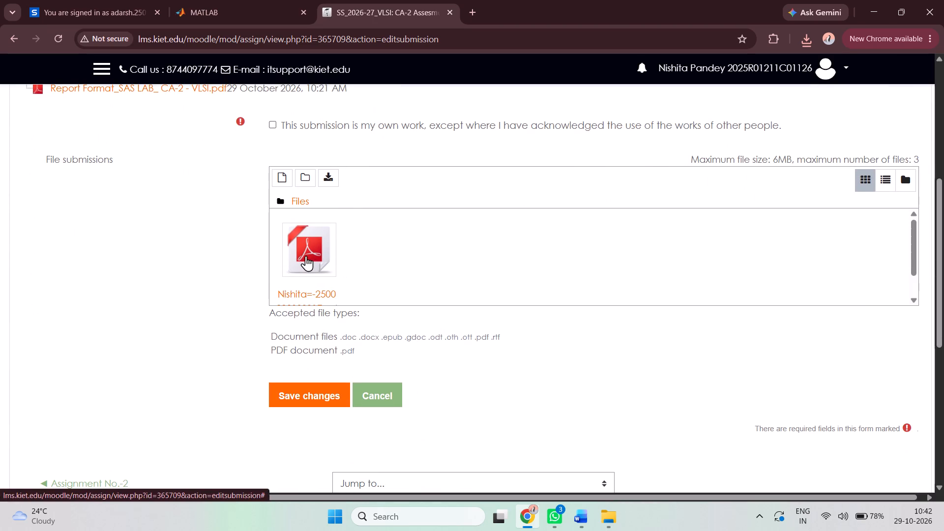
{"action": "left_click_drag", "start_coordinate": [474, 190], "coordinate": [486, 192]}
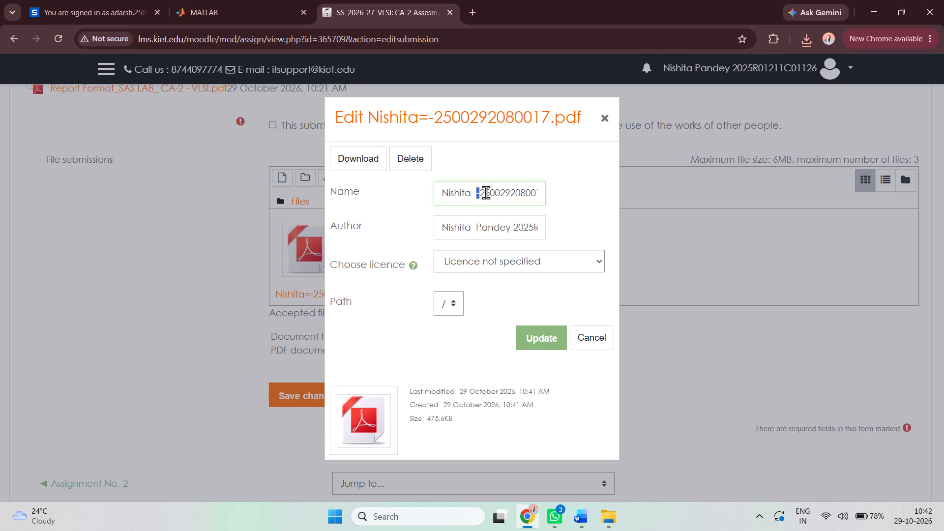
{"action": "left_click_drag", "start_coordinate": [486, 192], "coordinate": [491, 194]}
{"action": "left_click", "coordinate": [476, 194]}
{"action": "key", "text": "BackSpace"}
{"action": "double_click", "coordinate": [535, 346]}
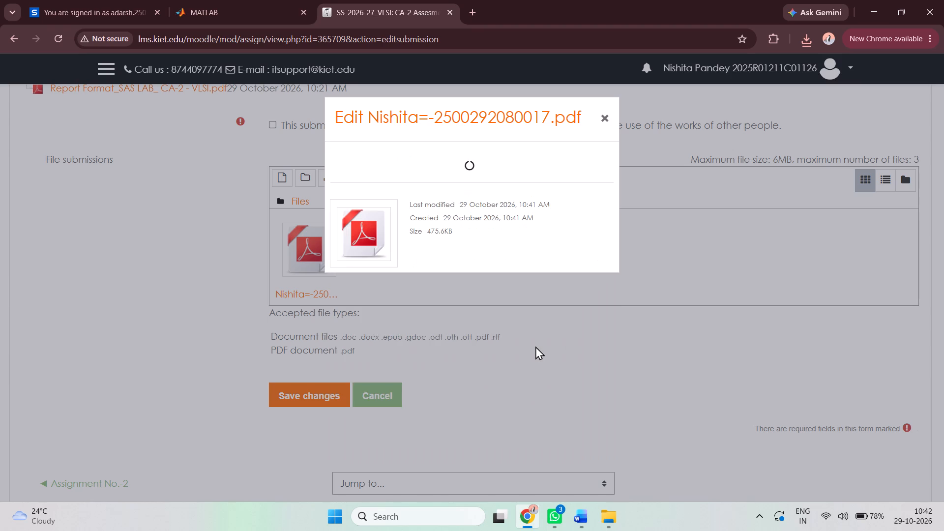
Accept the statement that the submission is the student's own work and save the submission changes.
{"action": "scroll", "coordinate": [535, 346], "scroll_direction": "down", "scroll_amount": 3}
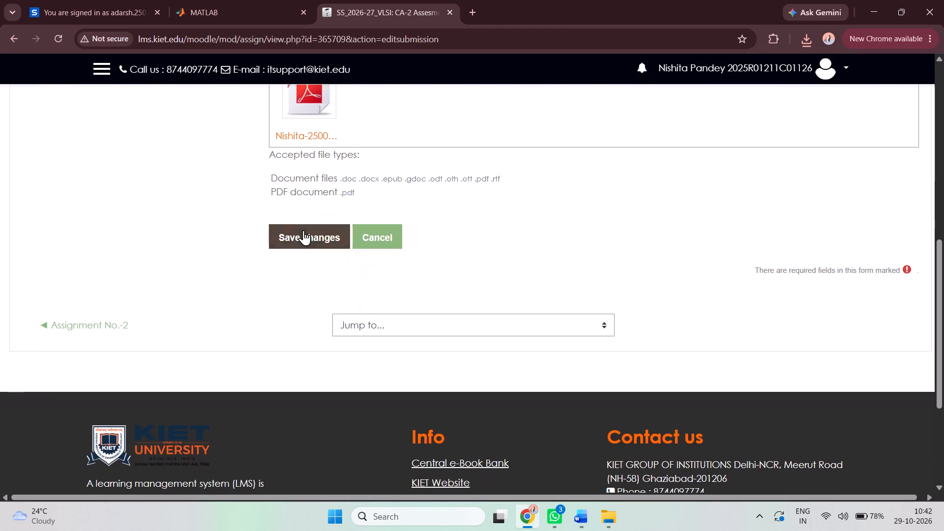
{"action": "left_click", "coordinate": [303, 230]}
{"action": "scroll", "coordinate": [471, 273], "scroll_direction": "down", "scroll_amount": 3}
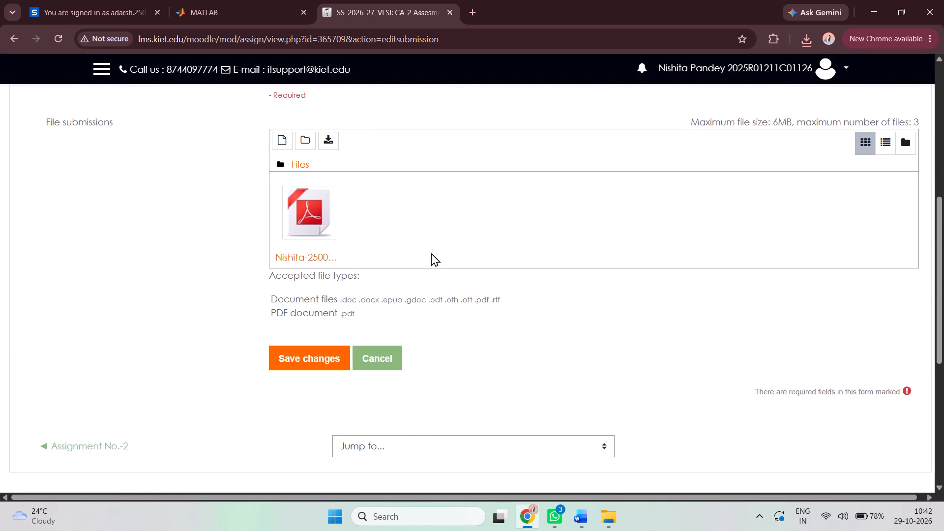
{"action": "scroll", "coordinate": [359, 121], "scroll_direction": "up", "scroll_amount": 1}
{"action": "left_click", "coordinate": [274, 112]}
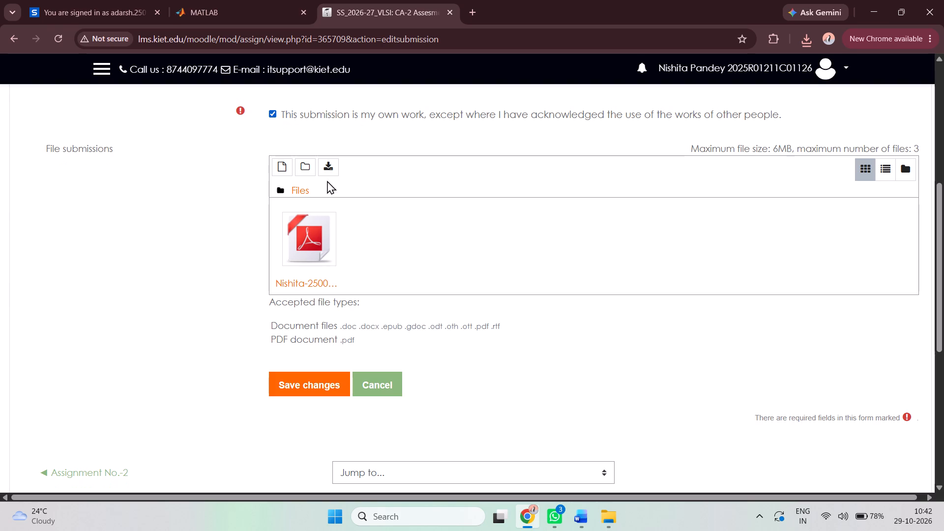
{"action": "left_click", "coordinate": [323, 391]}
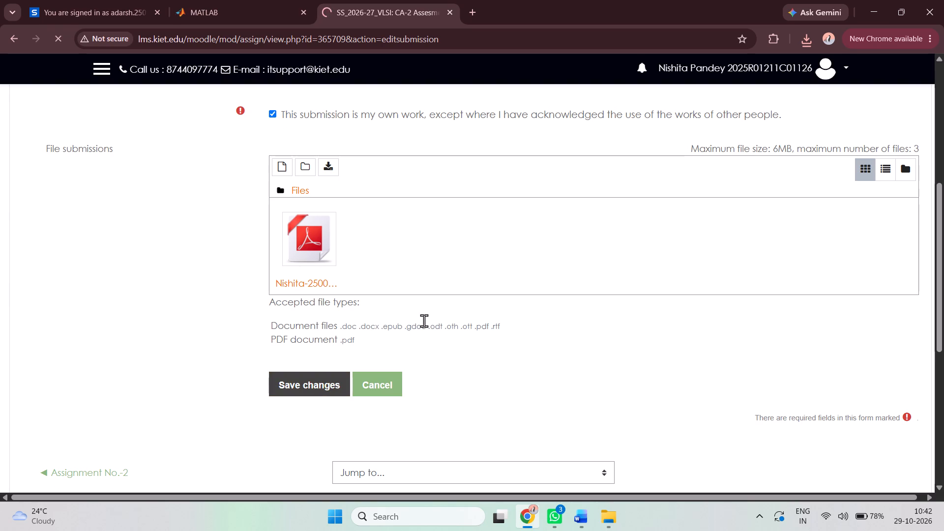
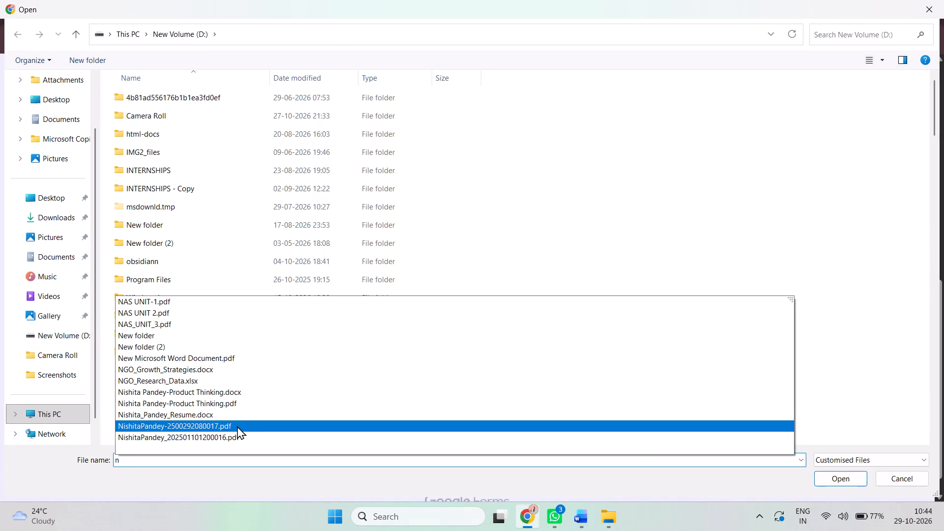
Attach the report PDF named with full name and roll number from New Volume (D:) to the Google Form and submit the form.
{"action": "left_click", "coordinate": [237, 426]}
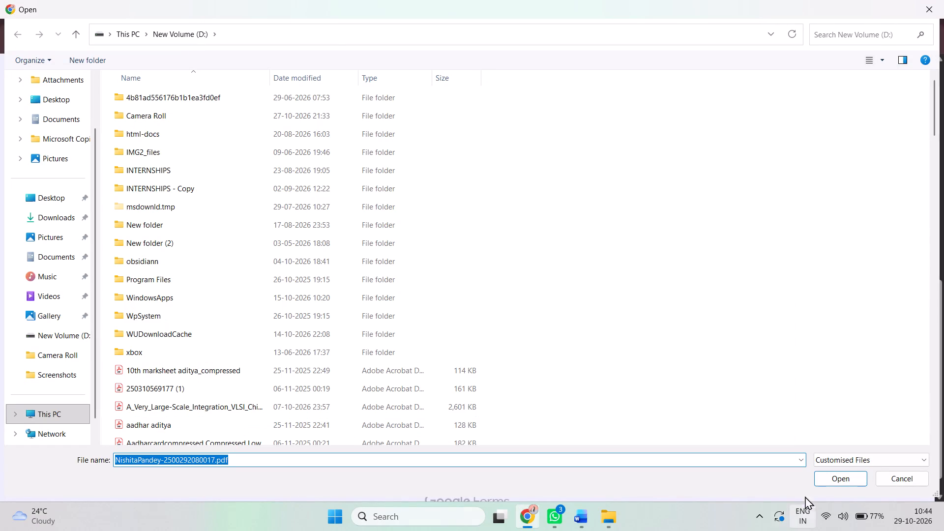
{"action": "left_click", "coordinate": [837, 479]}
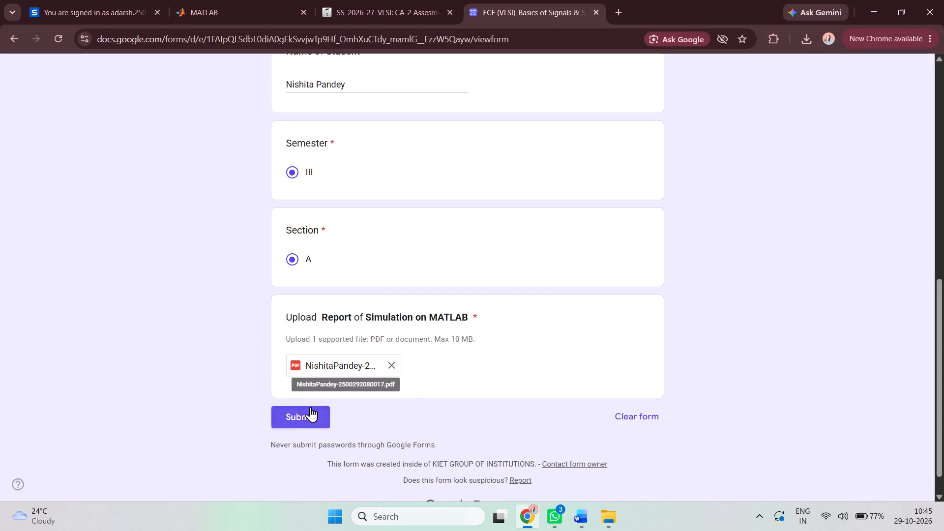
{"action": "left_click", "coordinate": [304, 413]}
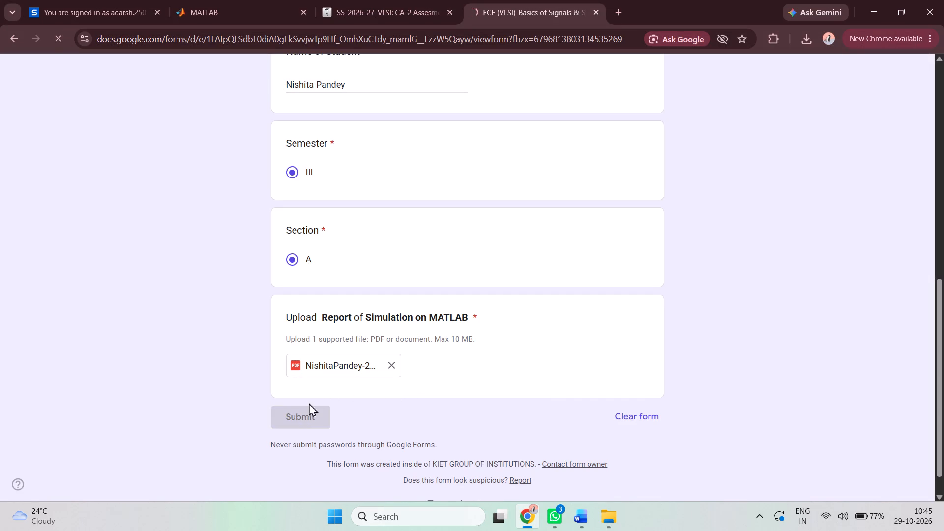
Open the report PDF named with full name and roll number from New Volume (D:) in Acrobat to check its cover page.
{"action": "left_click", "coordinate": [599, 524]}
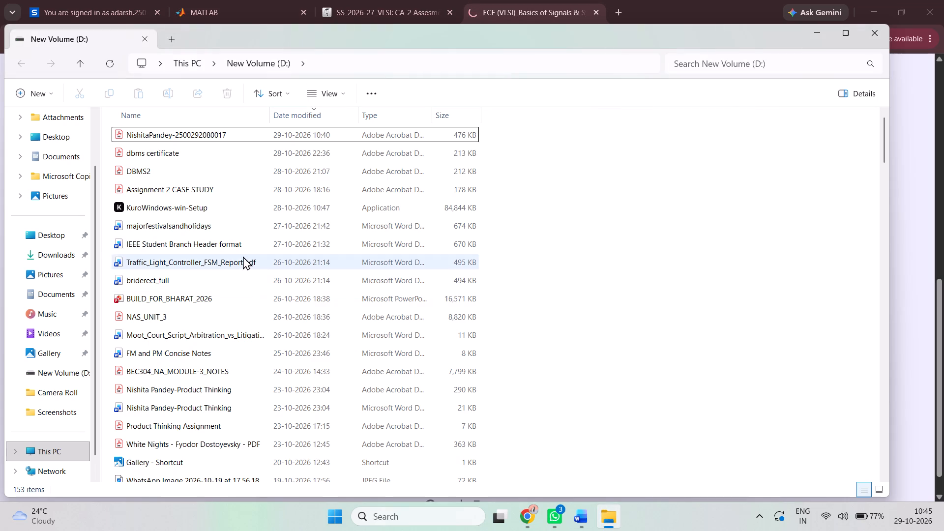
{"action": "double_click", "coordinate": [232, 137]}
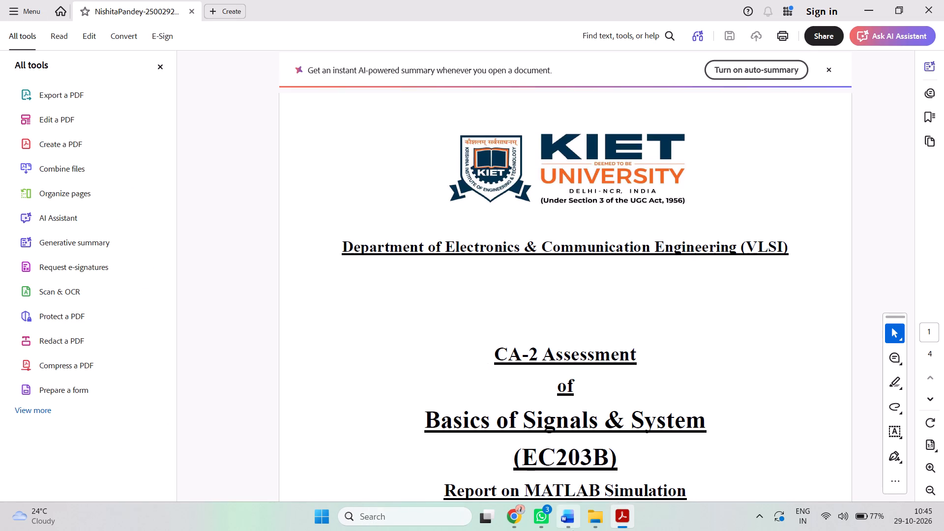
Return to Chrome, check the form's response page, and review the submission status and attached file on the Moodle CA-2 assignment page.
{"action": "left_click", "coordinate": [526, 517]}
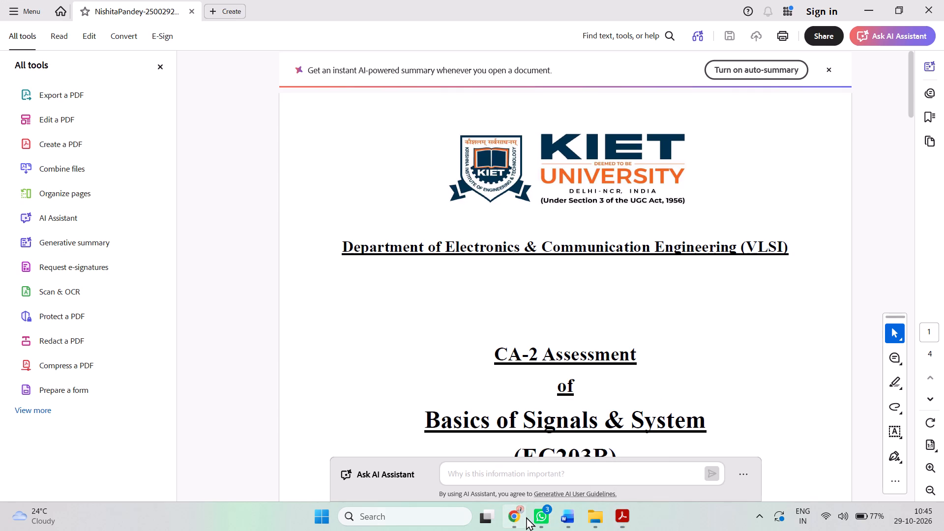
{"action": "scroll", "coordinate": [511, 348], "scroll_direction": "up", "scroll_amount": 2}
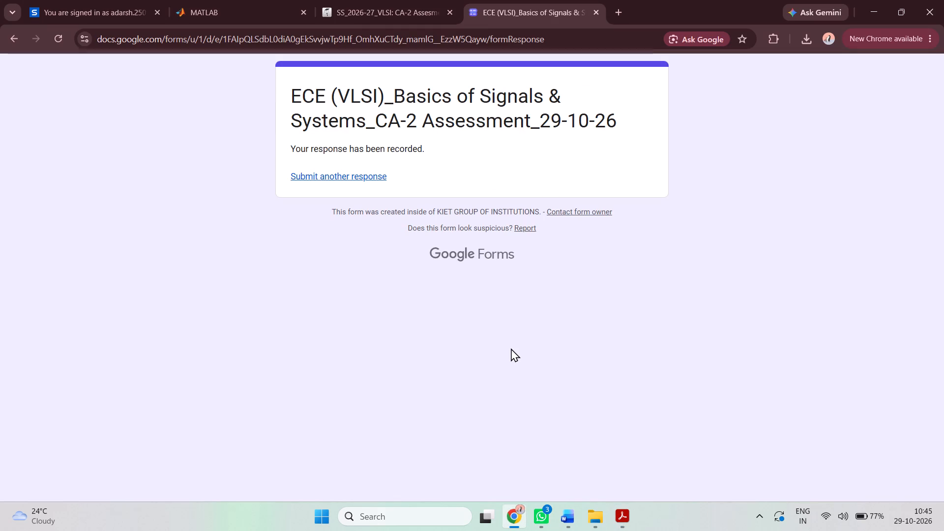
{"action": "scroll", "coordinate": [511, 348], "scroll_direction": "up", "scroll_amount": 2}
{"action": "left_click", "coordinate": [412, 2]}
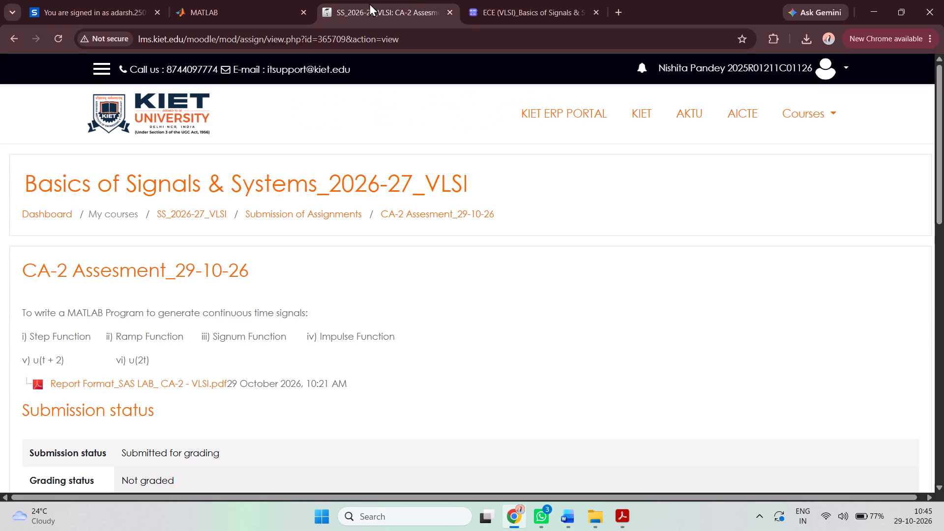
{"action": "scroll", "coordinate": [334, 297], "scroll_direction": "down", "scroll_amount": 6}
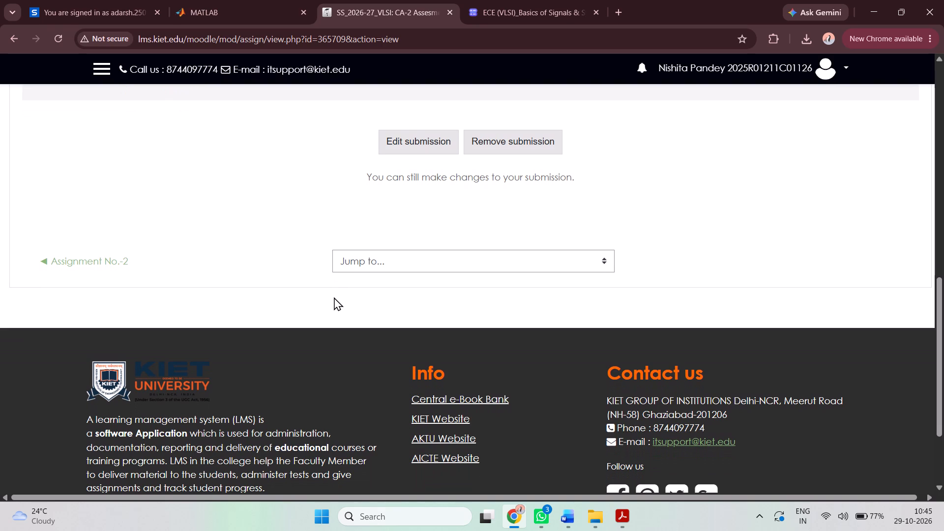
{"action": "scroll", "coordinate": [334, 297], "scroll_direction": "up", "scroll_amount": 4}
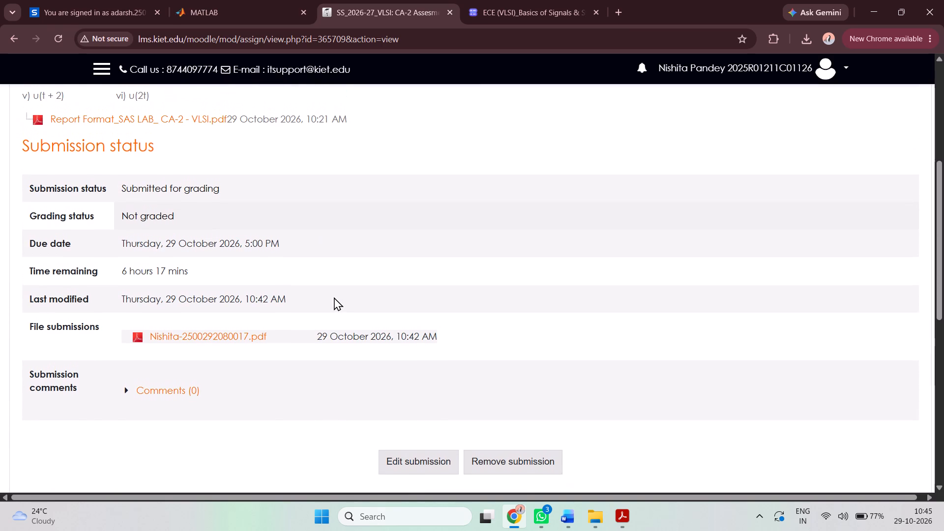